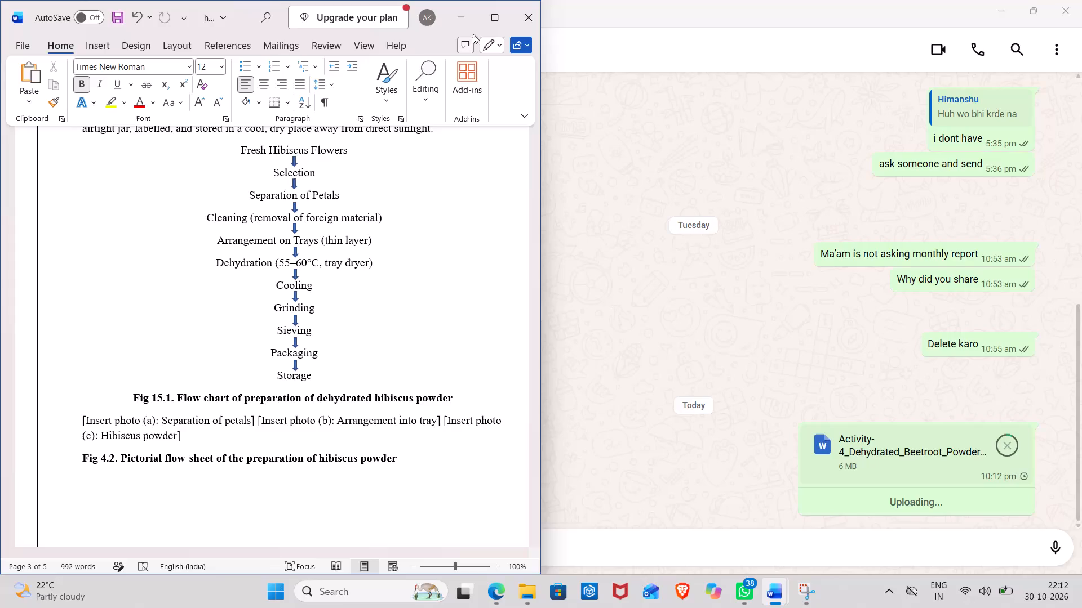
# Maximize the hibiscus powder document window.
pyautogui.click(491, 28)
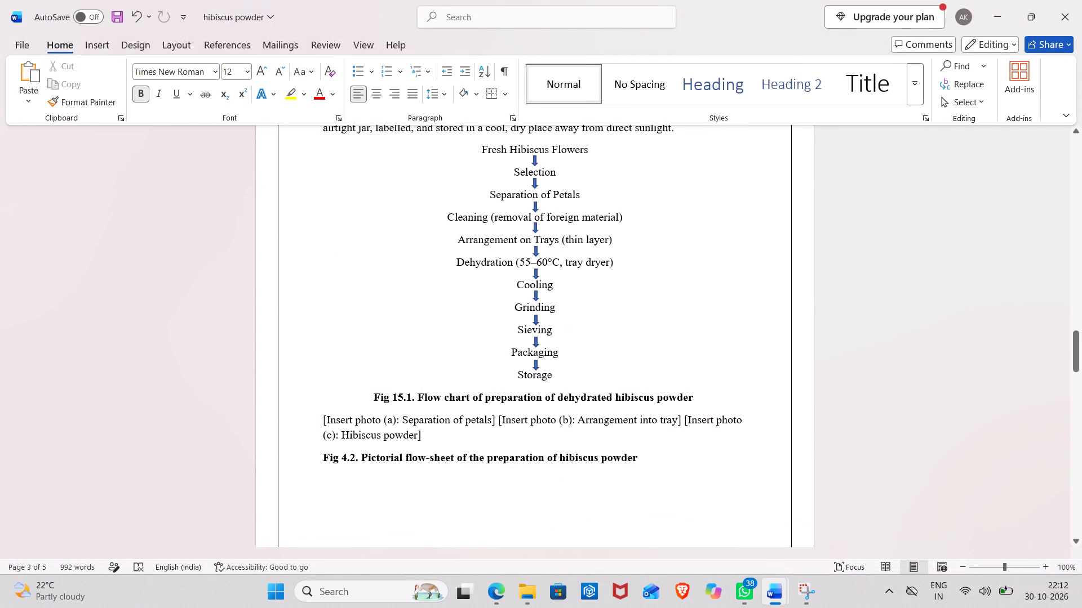
# Review the hibiscus powder report from its title and introduction through the materials, equipment and methodology sections.
pyautogui.scroll(8, 552, 302)
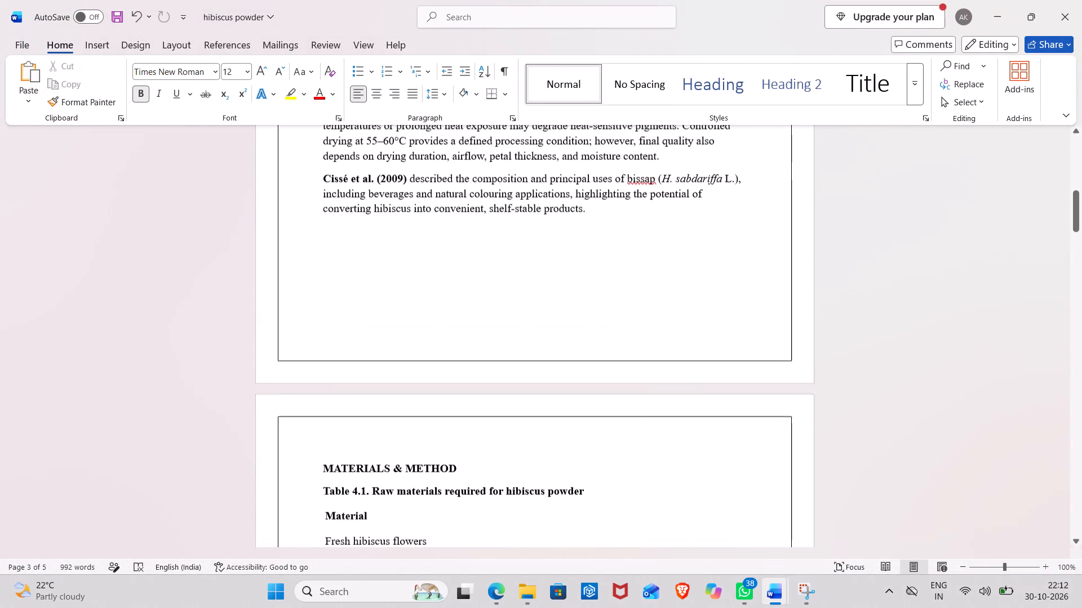
pyautogui.scroll(7, 552, 302)
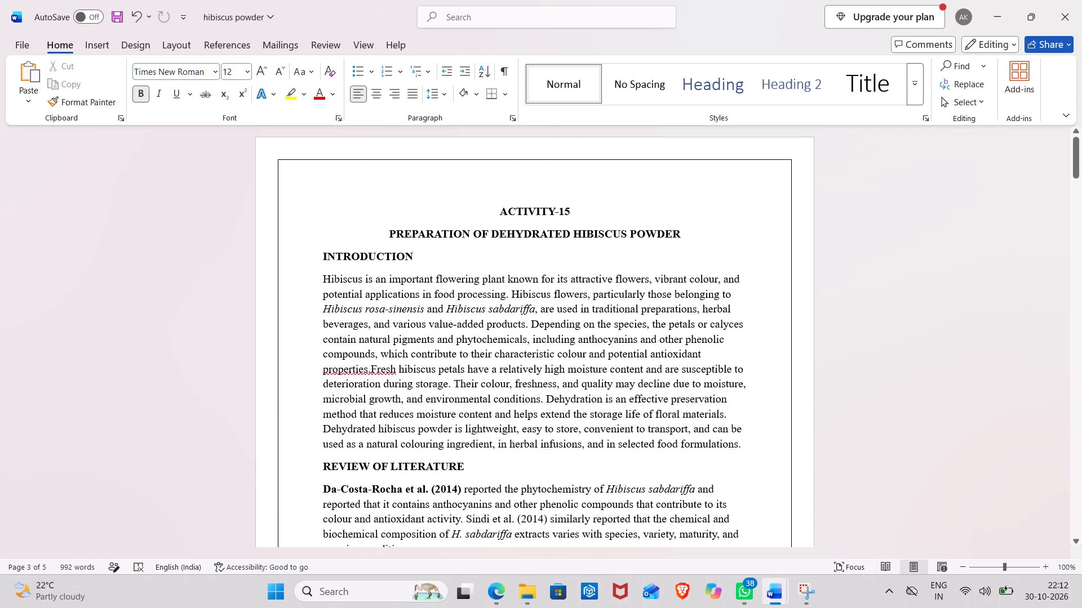
pyautogui.scroll(-5, 552, 302)
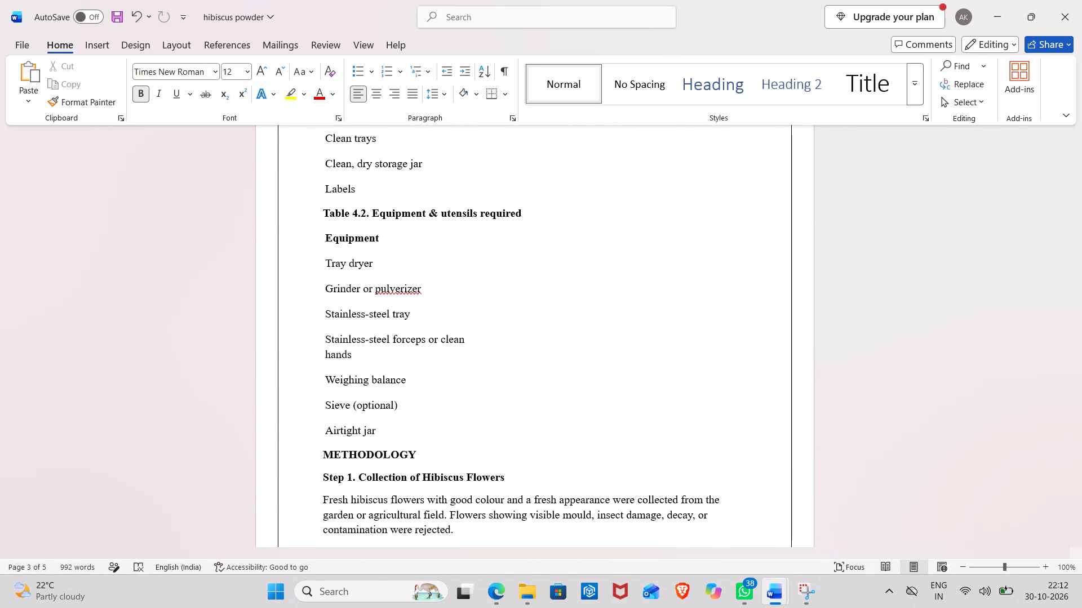
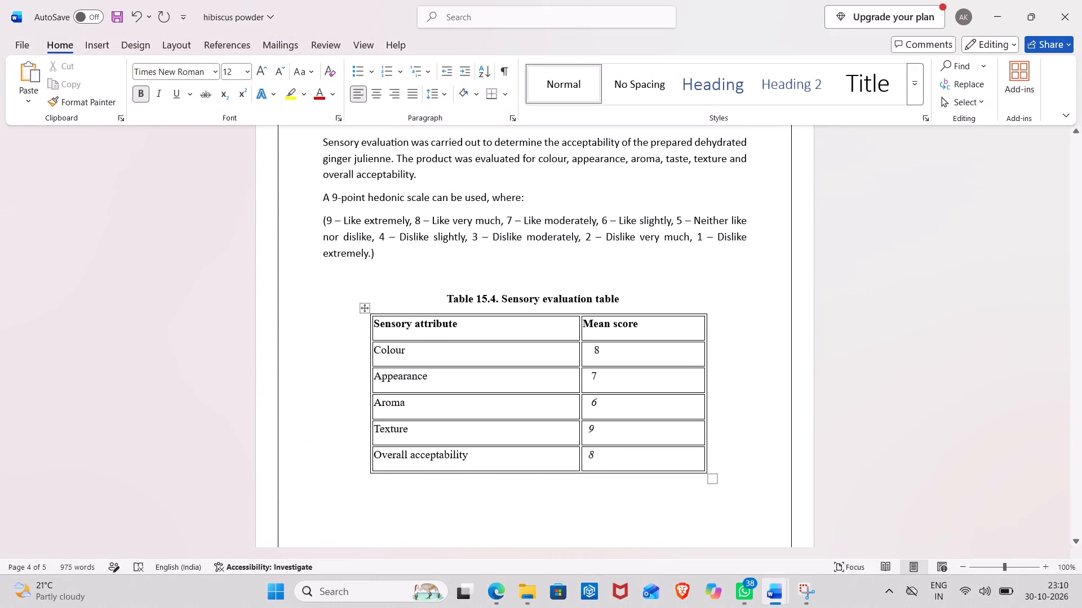
pyautogui.scroll(-4, 600, 373)
pyautogui.scroll(6, 600, 373)
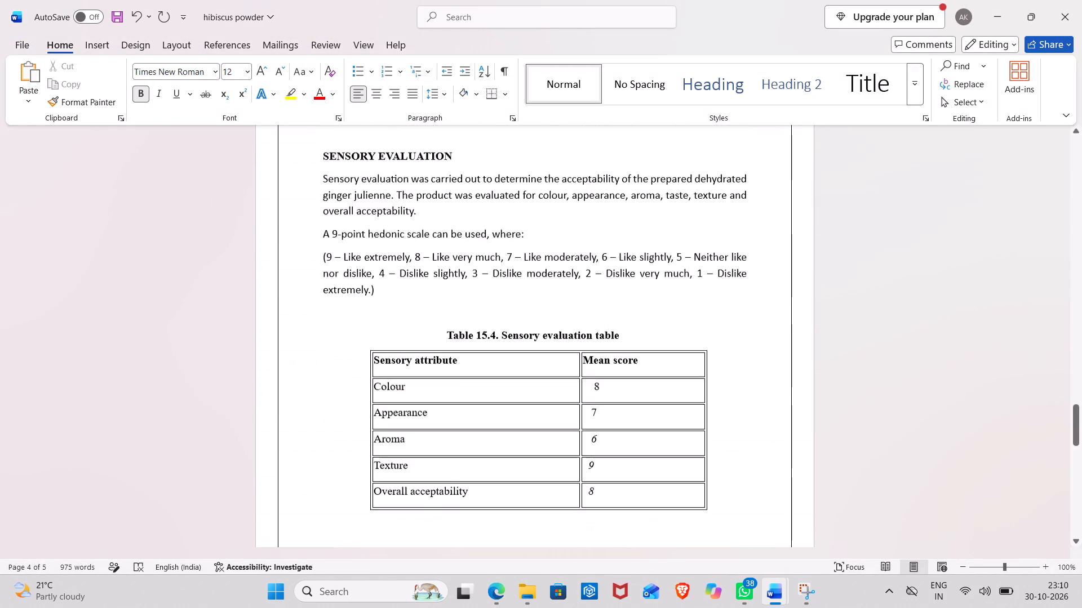
pyautogui.scroll(11, 600, 373)
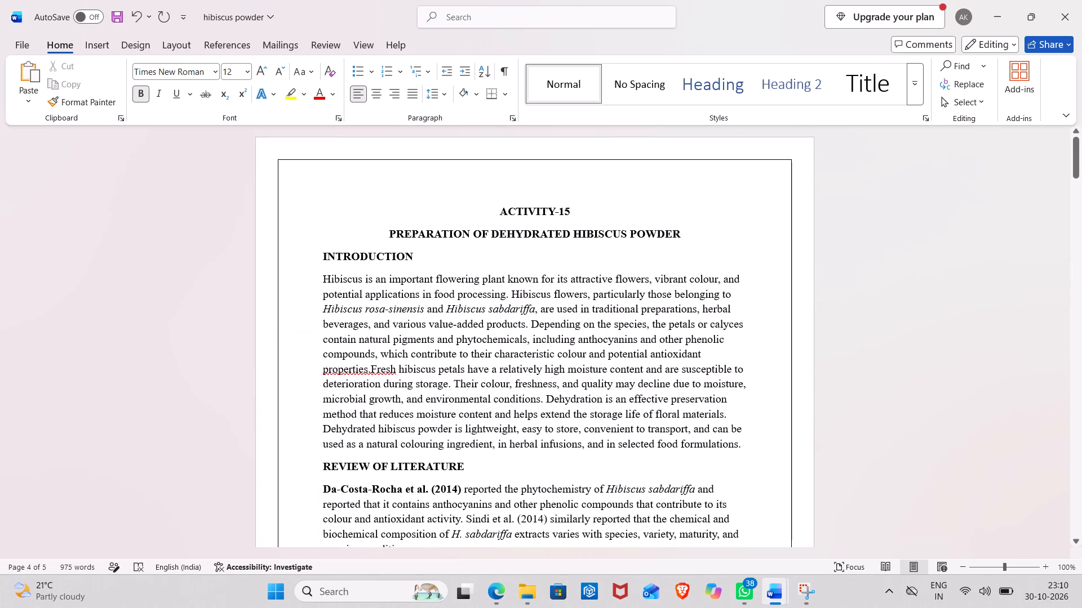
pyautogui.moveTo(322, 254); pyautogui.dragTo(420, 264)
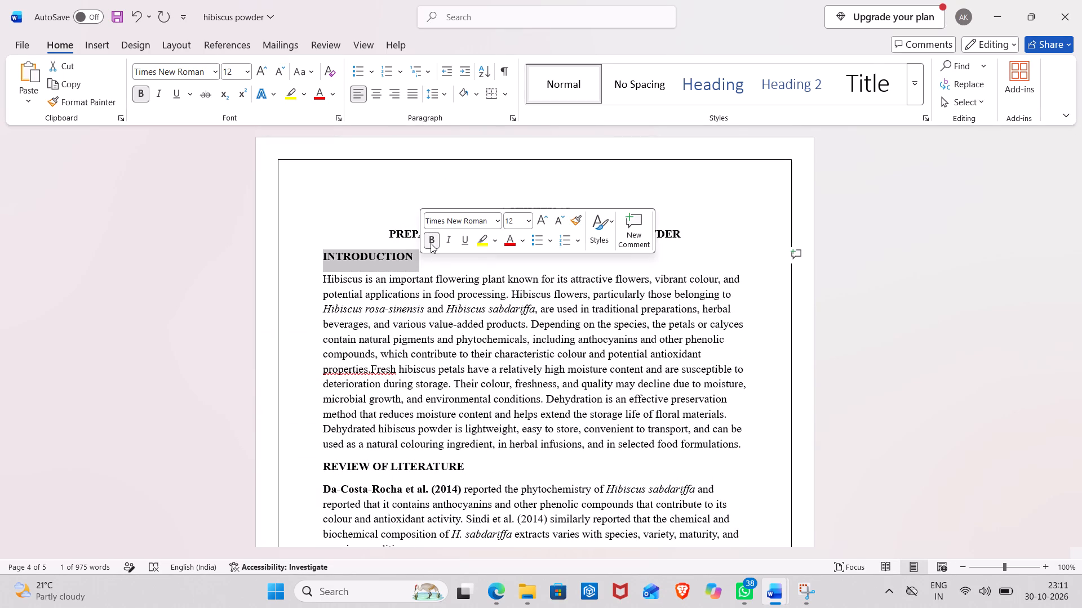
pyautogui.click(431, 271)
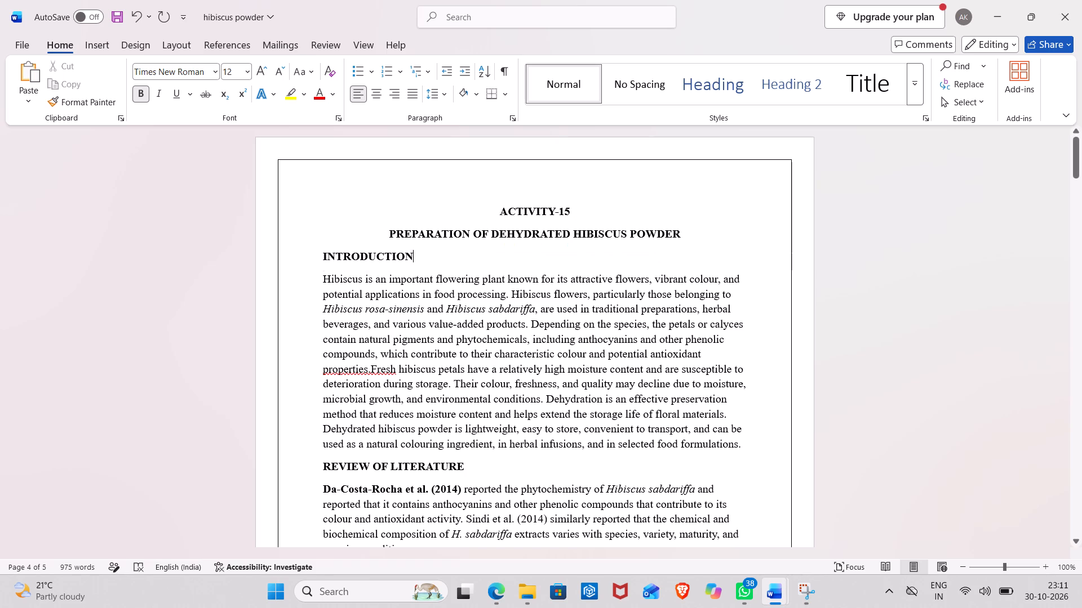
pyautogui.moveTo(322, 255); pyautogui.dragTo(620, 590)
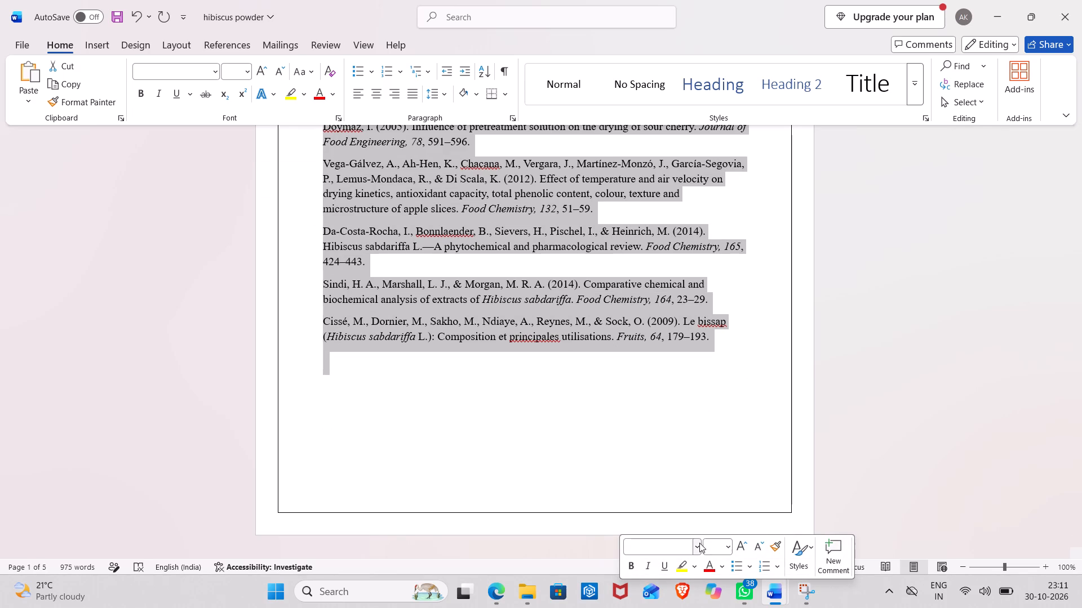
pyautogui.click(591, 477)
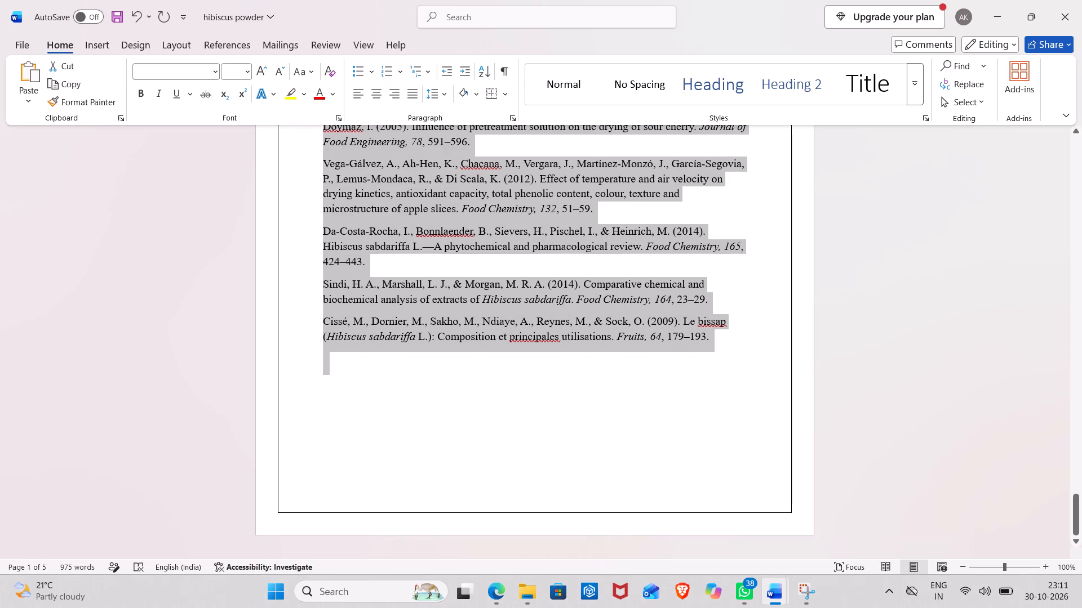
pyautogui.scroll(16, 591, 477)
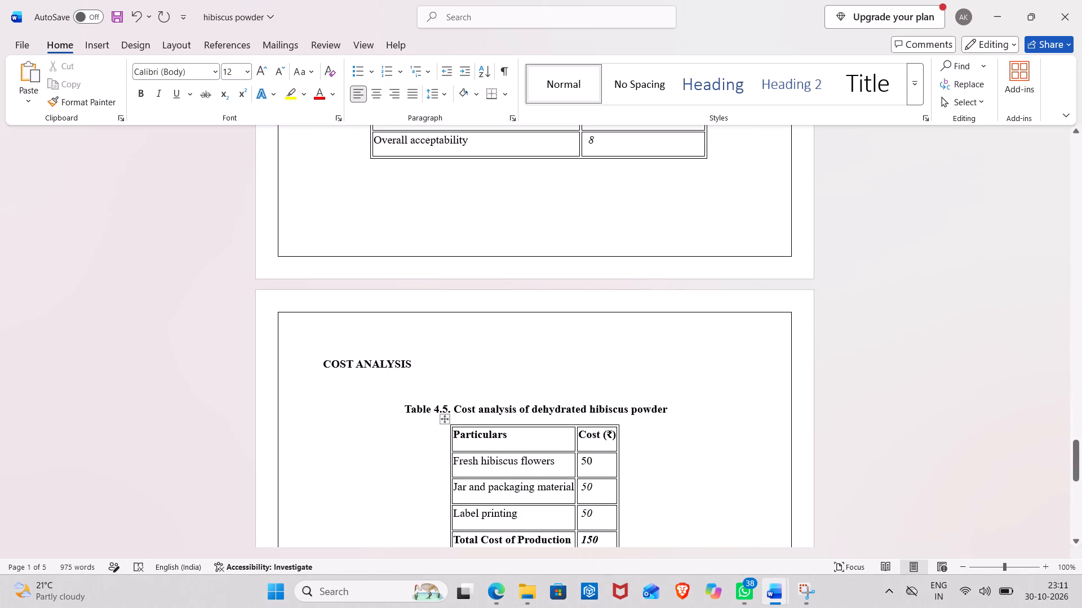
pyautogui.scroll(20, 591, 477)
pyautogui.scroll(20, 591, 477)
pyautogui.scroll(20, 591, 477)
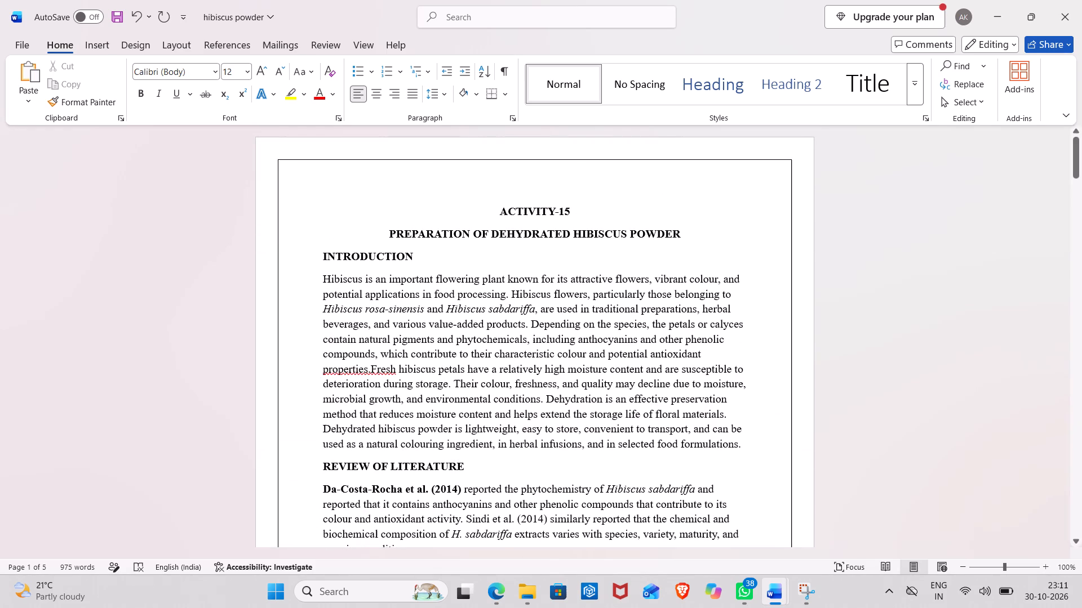
# Set the text from the INTRODUCTION heading through the cost analysis table to Times New Roman, size 12.
pyautogui.moveTo(320, 256); pyautogui.dragTo(657, 607)
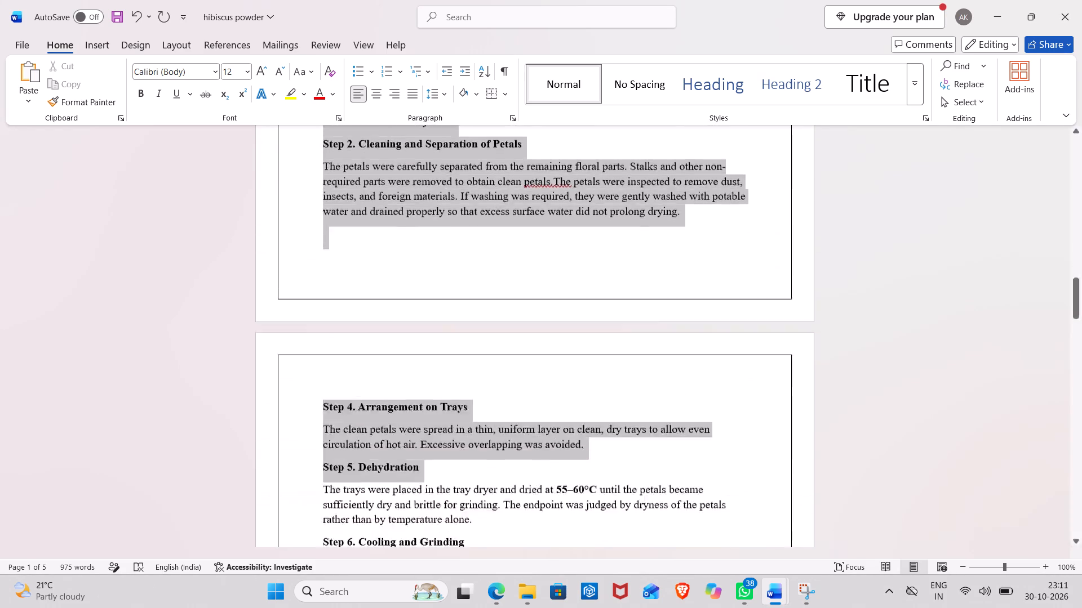
pyautogui.moveTo(657, 607); pyautogui.dragTo(663, 490)
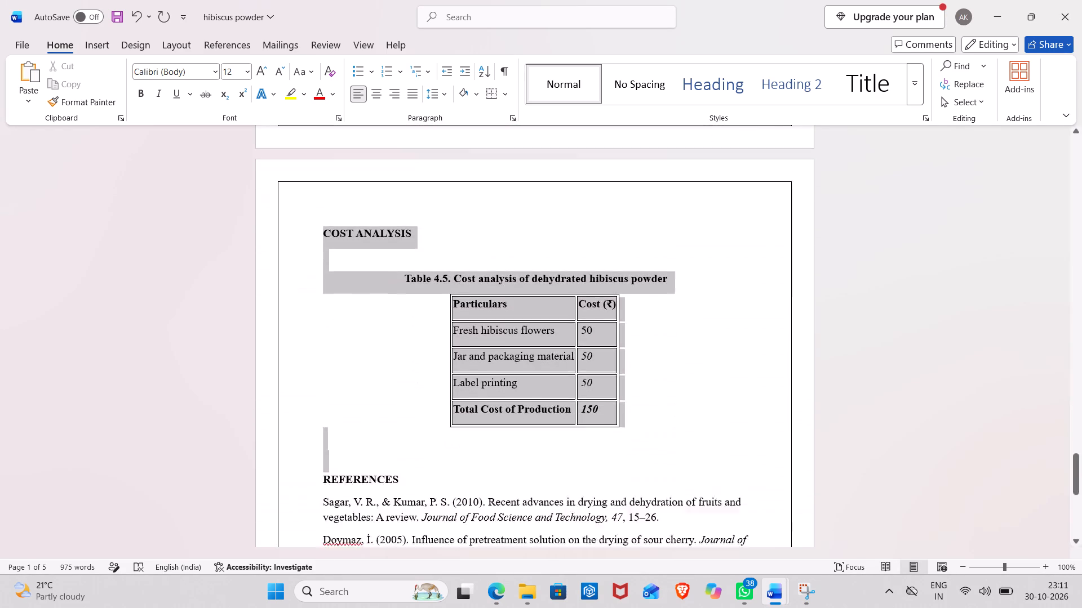
pyautogui.moveTo(663, 490); pyautogui.dragTo(689, 354)
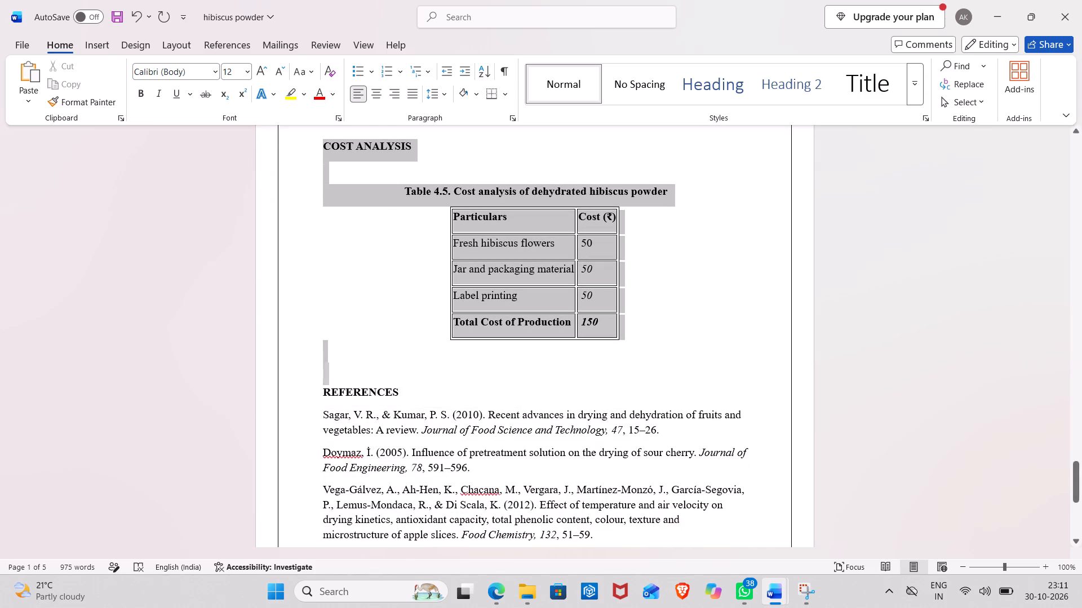
pyautogui.moveTo(689, 354); pyautogui.dragTo(681, 330)
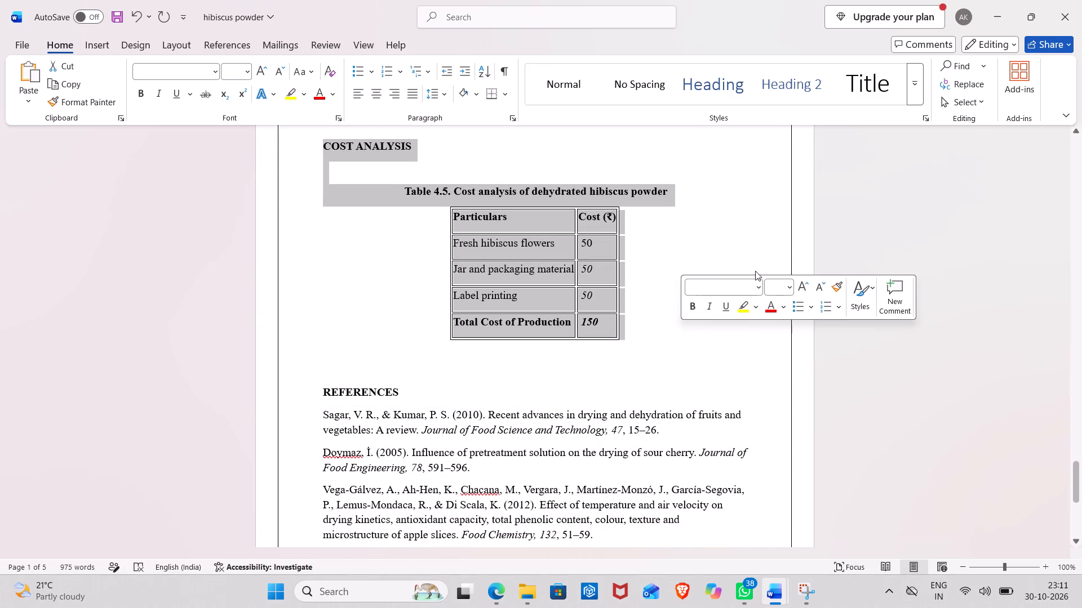
pyautogui.click(758, 284)
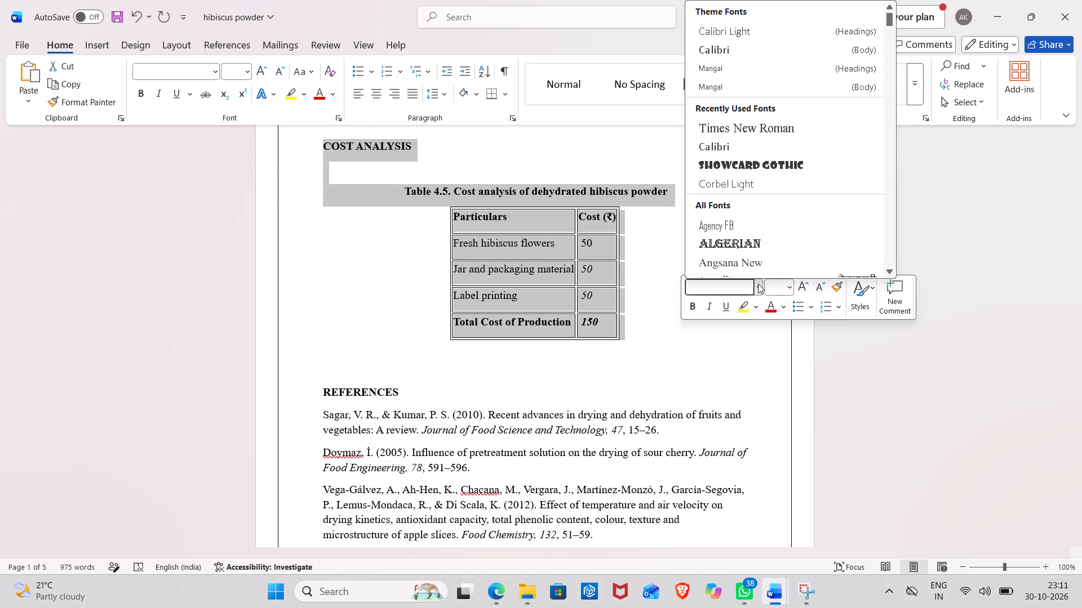
pyautogui.click(762, 133)
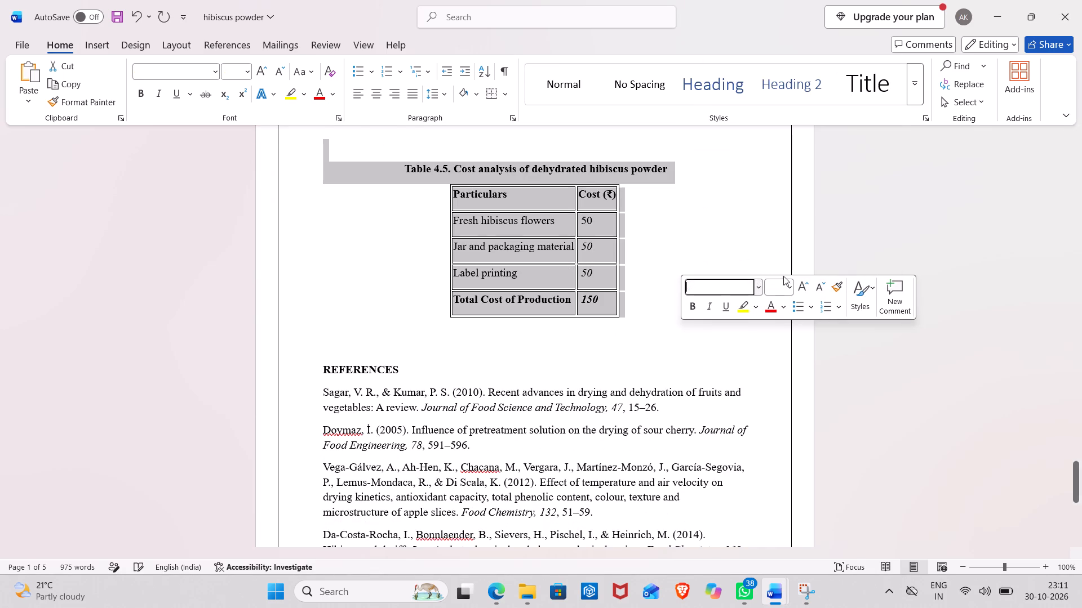
pyautogui.click(789, 285)
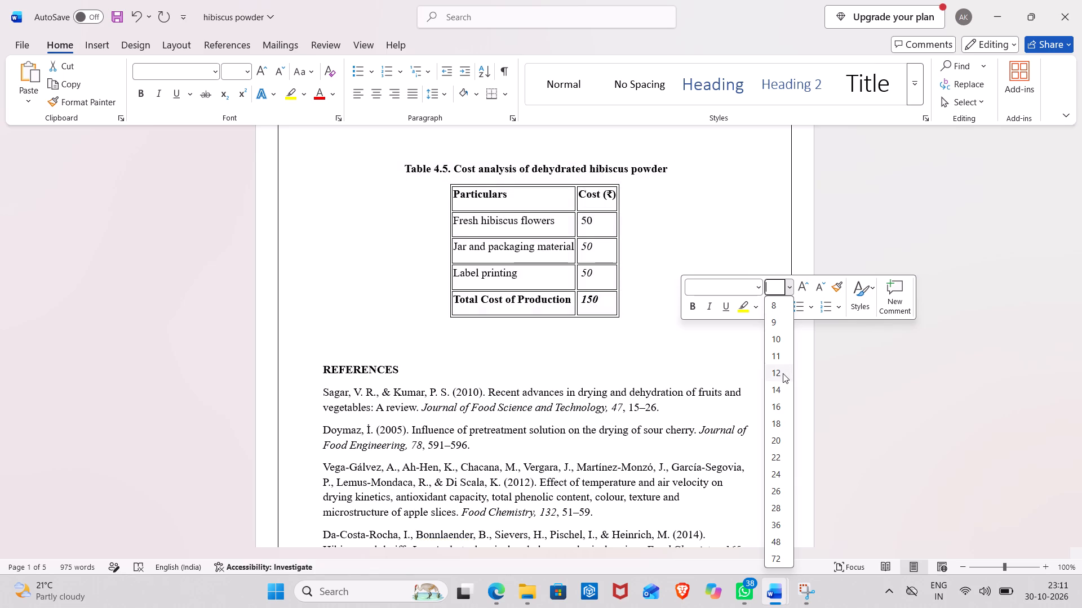
pyautogui.click(783, 373)
pyautogui.click(706, 183)
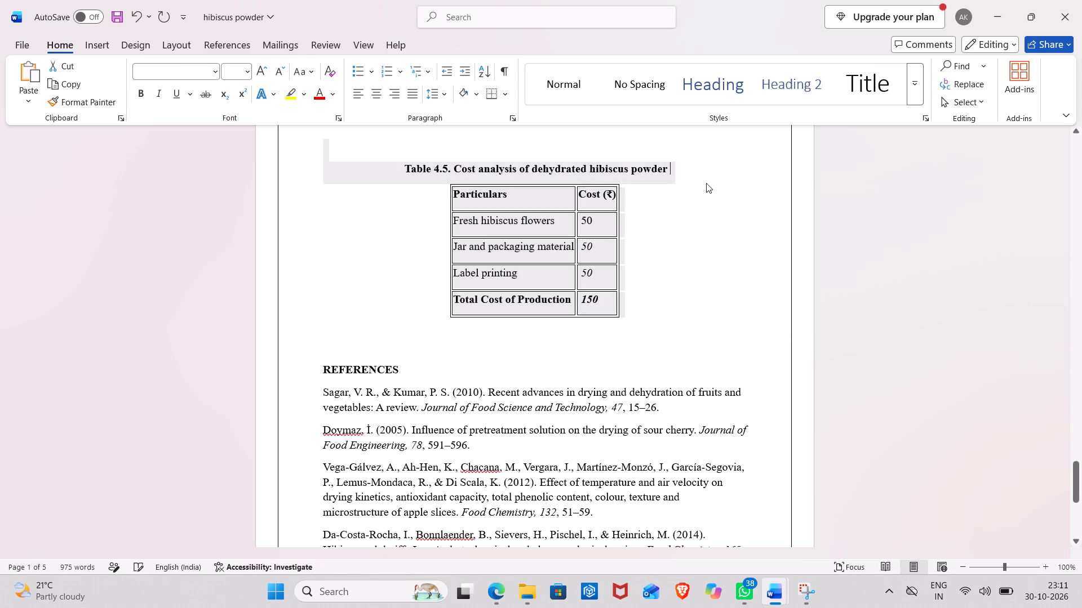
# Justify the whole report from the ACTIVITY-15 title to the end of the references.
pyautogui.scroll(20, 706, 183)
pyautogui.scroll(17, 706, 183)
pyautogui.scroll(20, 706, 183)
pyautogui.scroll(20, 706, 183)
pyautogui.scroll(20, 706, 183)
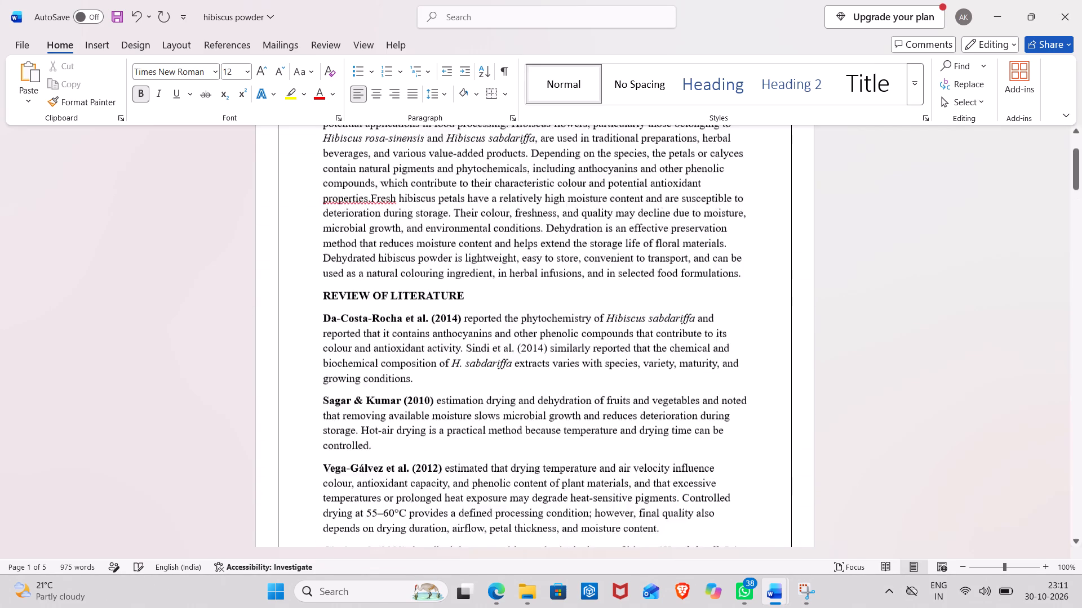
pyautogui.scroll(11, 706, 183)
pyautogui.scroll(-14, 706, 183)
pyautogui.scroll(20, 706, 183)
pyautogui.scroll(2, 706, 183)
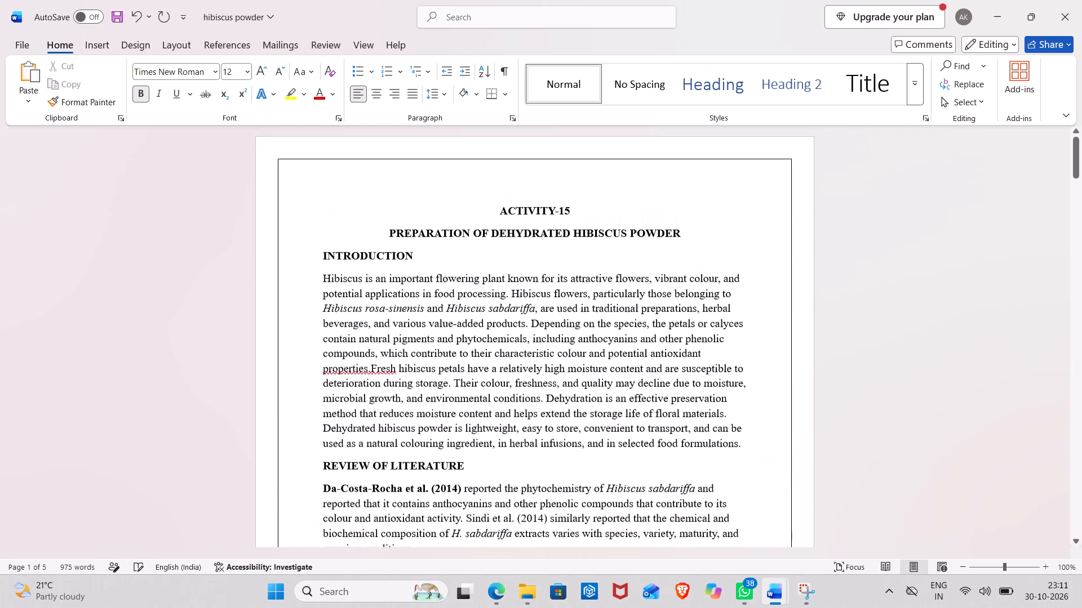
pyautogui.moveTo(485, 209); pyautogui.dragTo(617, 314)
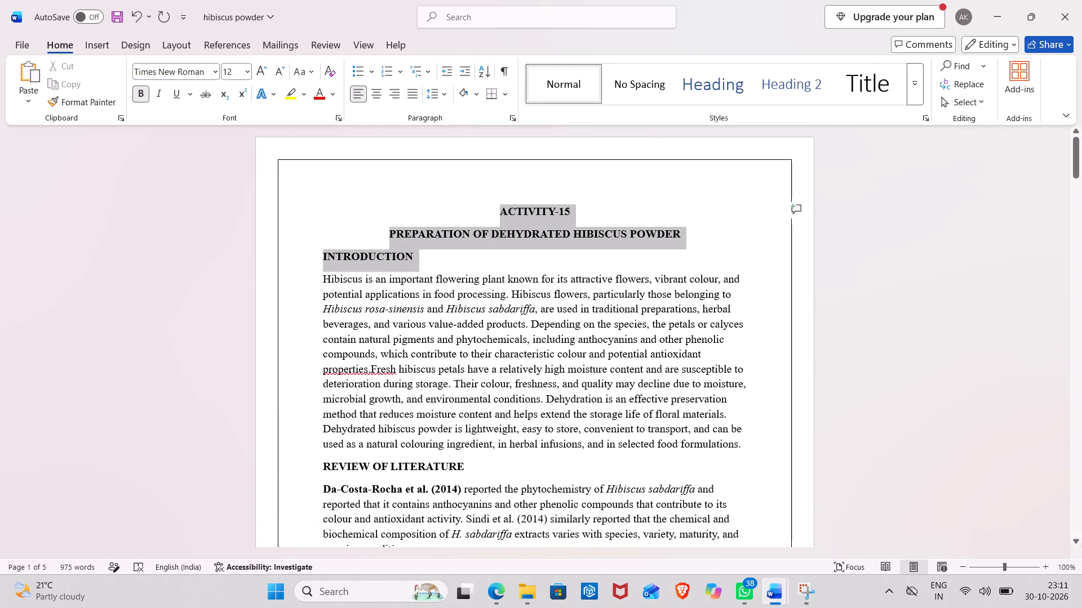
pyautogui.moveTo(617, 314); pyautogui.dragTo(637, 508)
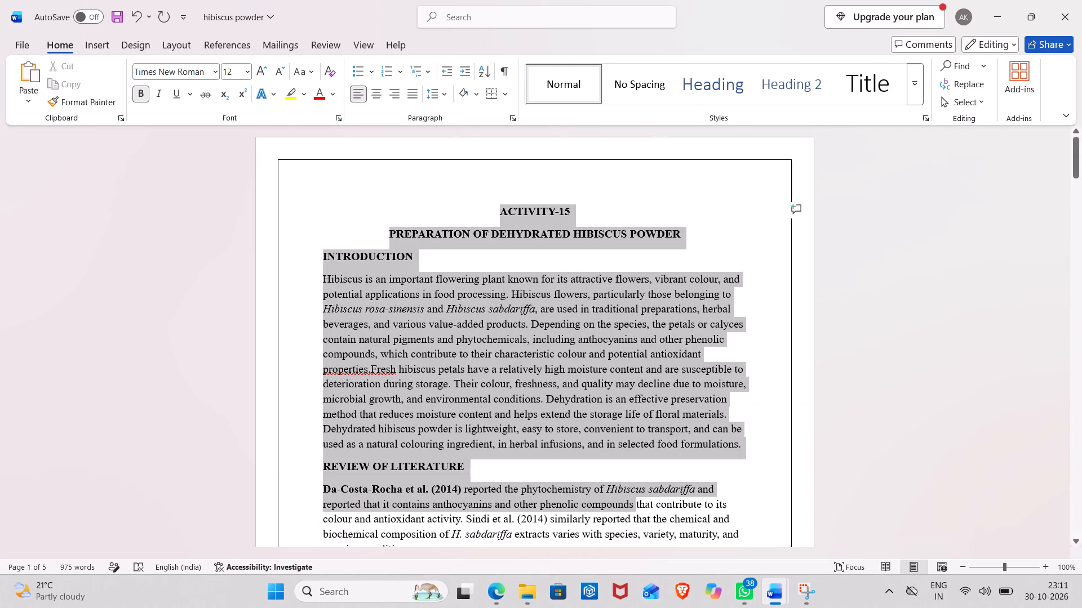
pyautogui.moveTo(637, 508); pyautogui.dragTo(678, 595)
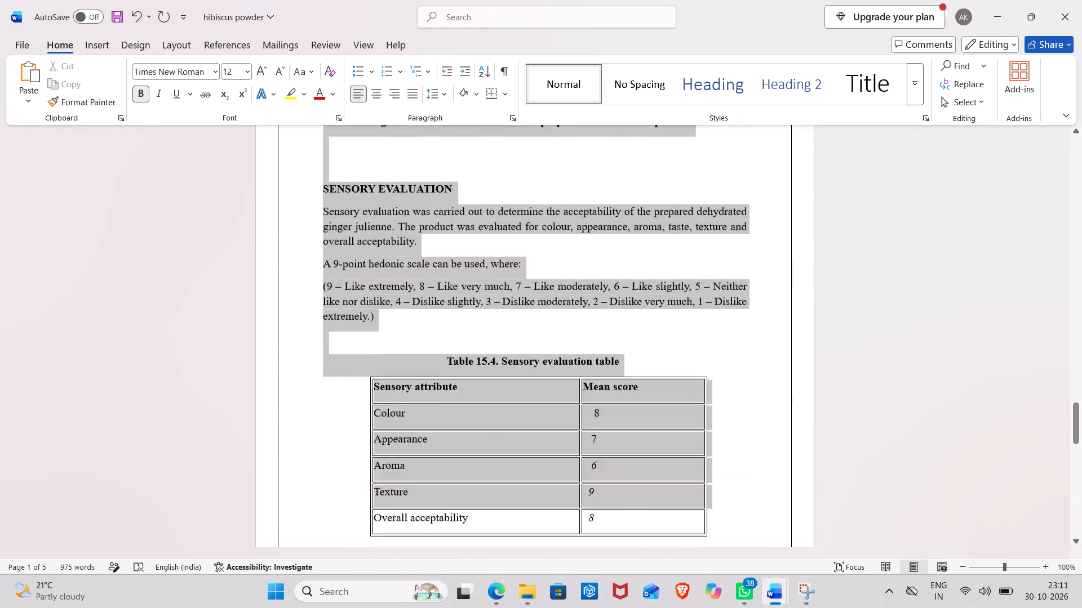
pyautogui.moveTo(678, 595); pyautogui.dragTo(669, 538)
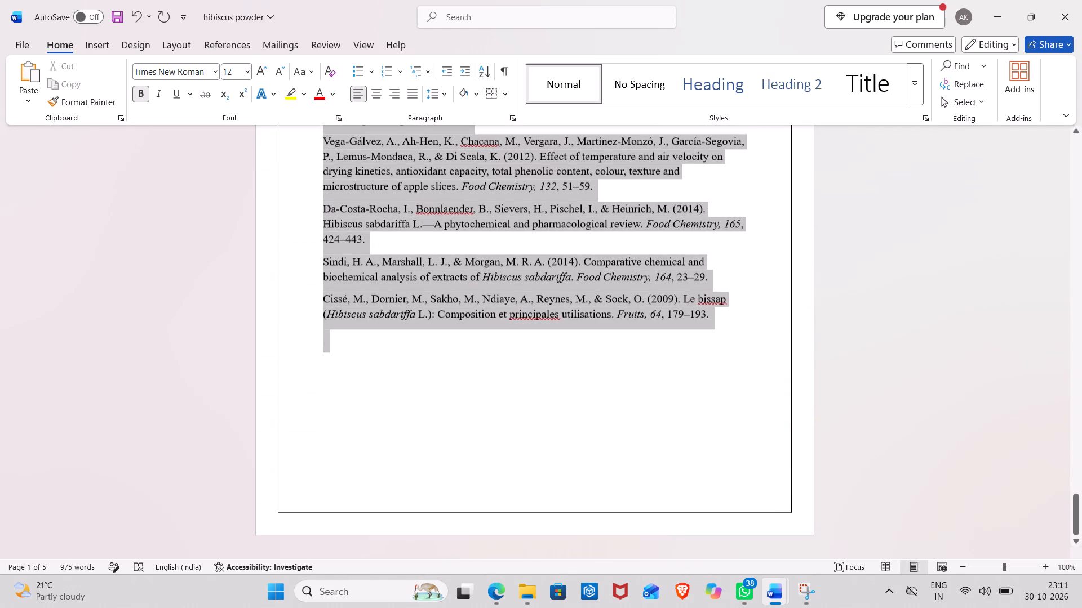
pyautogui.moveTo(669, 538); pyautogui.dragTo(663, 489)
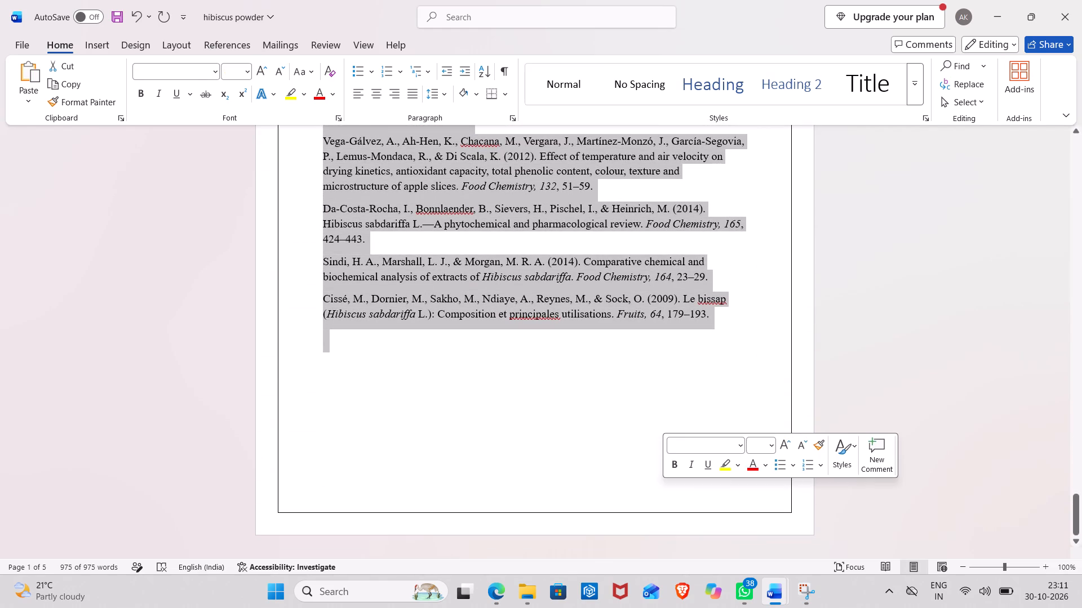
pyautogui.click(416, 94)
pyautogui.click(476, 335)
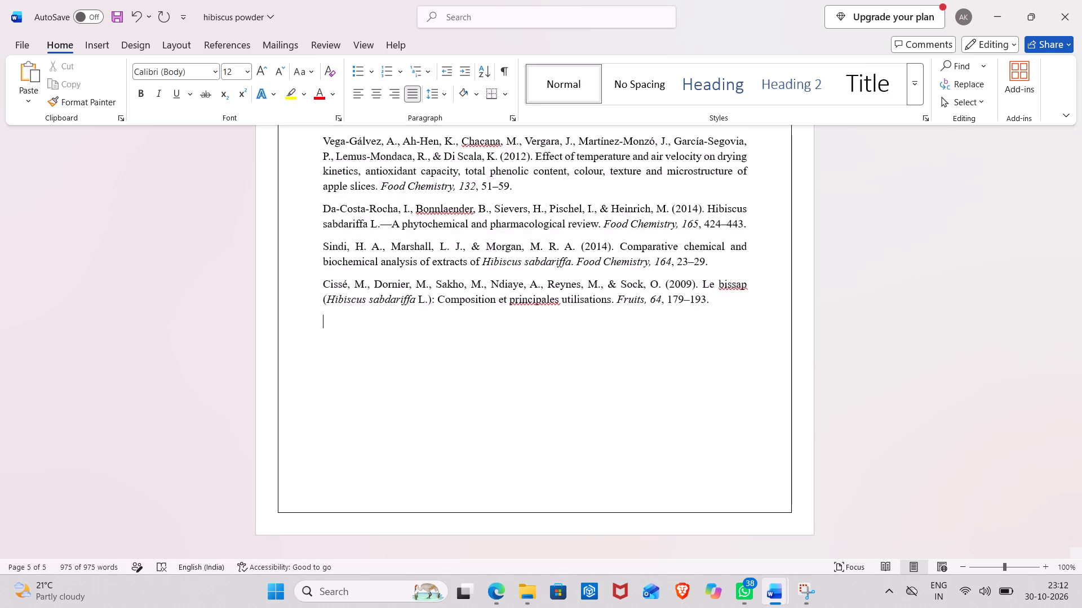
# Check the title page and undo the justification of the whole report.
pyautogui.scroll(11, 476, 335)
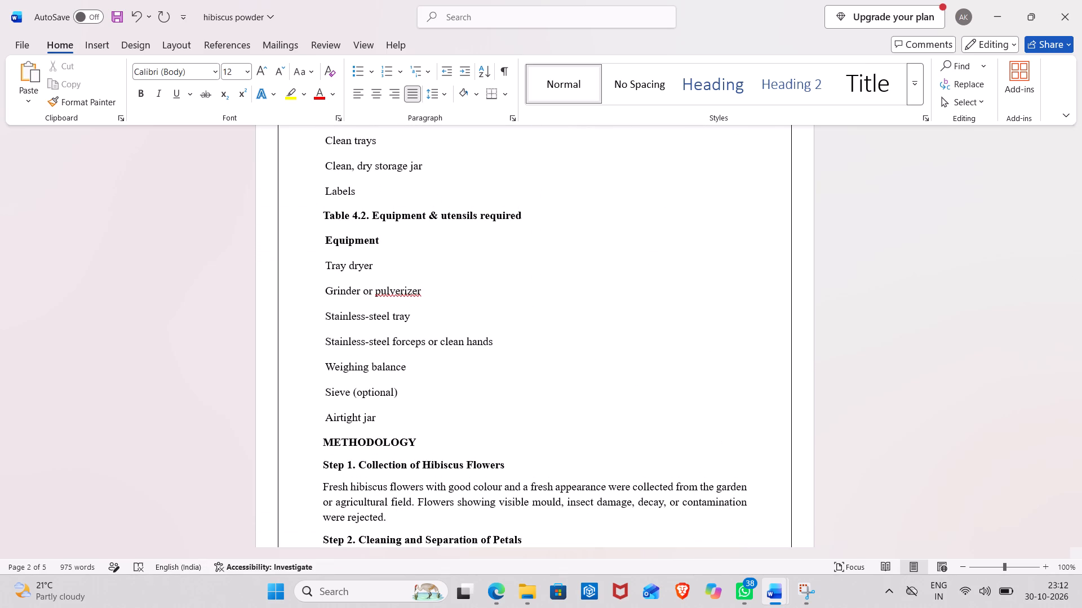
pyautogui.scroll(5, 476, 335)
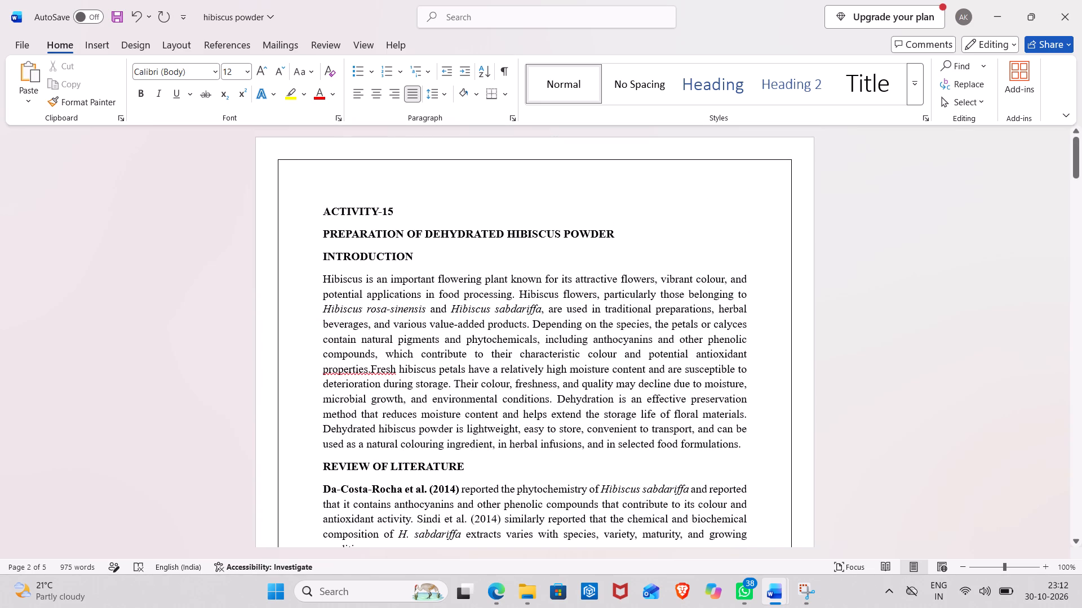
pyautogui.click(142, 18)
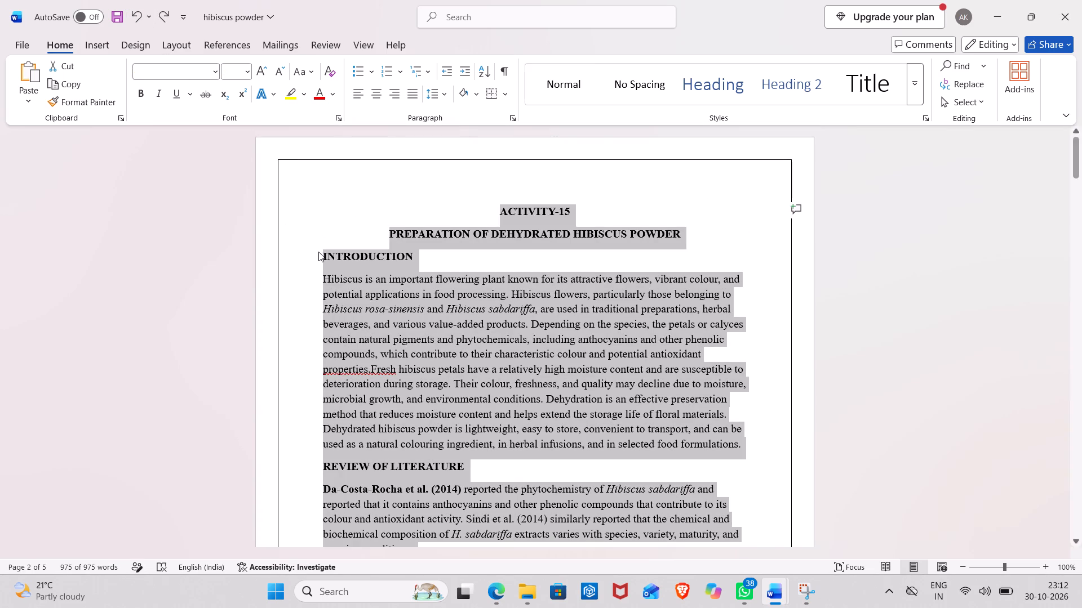
# Justify the report from the INTRODUCTION heading to the end of the references, leaving the two title lines out.
pyautogui.moveTo(318, 252); pyautogui.dragTo(387, 276)
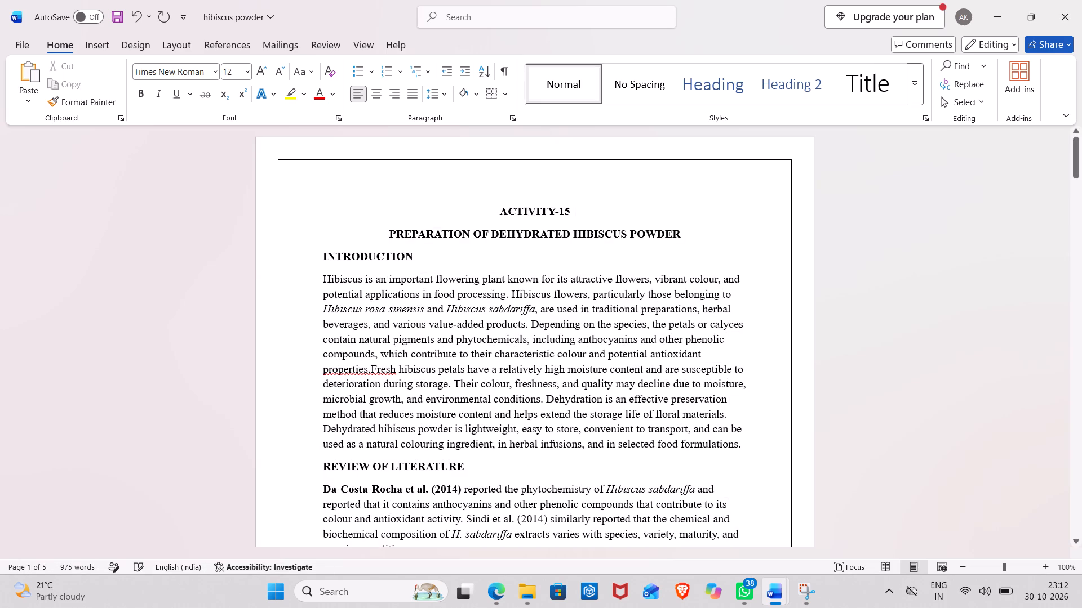
pyautogui.moveTo(331, 241); pyautogui.dragTo(460, 362)
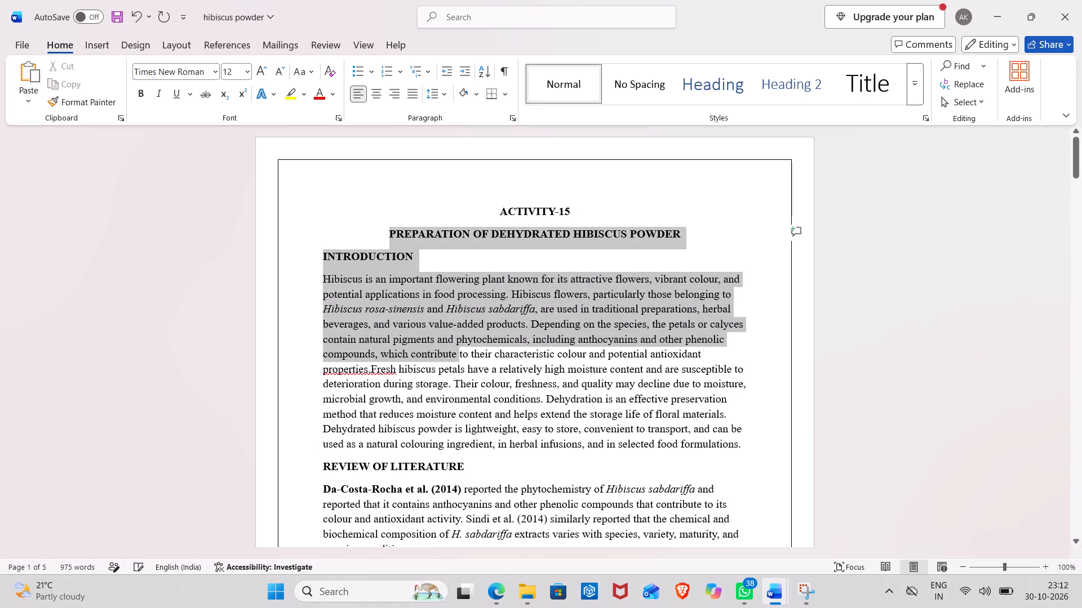
pyautogui.moveTo(460, 362); pyautogui.dragTo(337, 198)
pyautogui.click(337, 198)
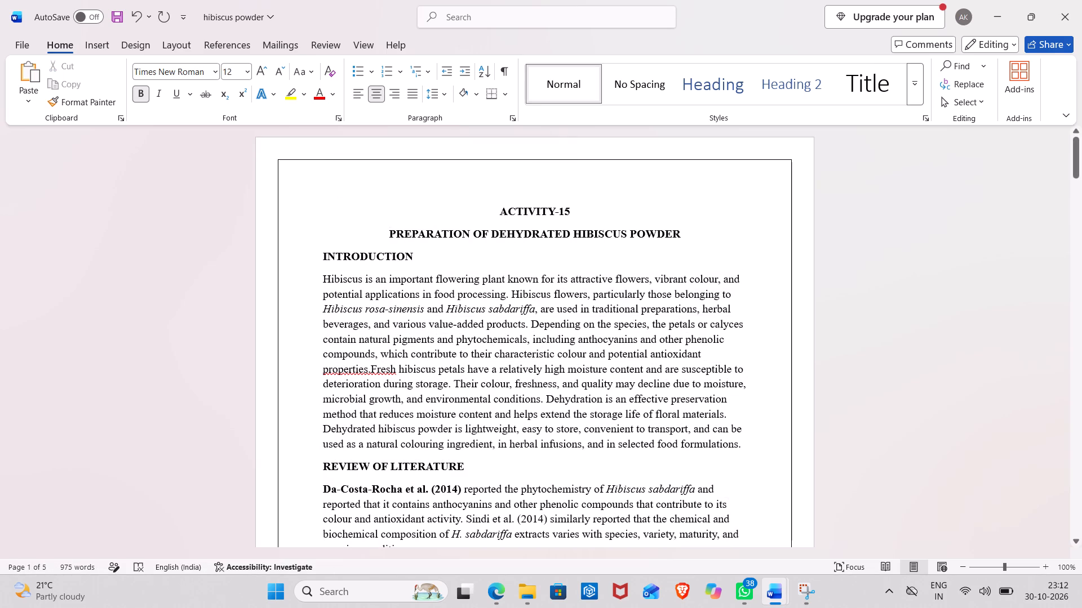
pyautogui.moveTo(318, 251); pyautogui.dragTo(456, 607)
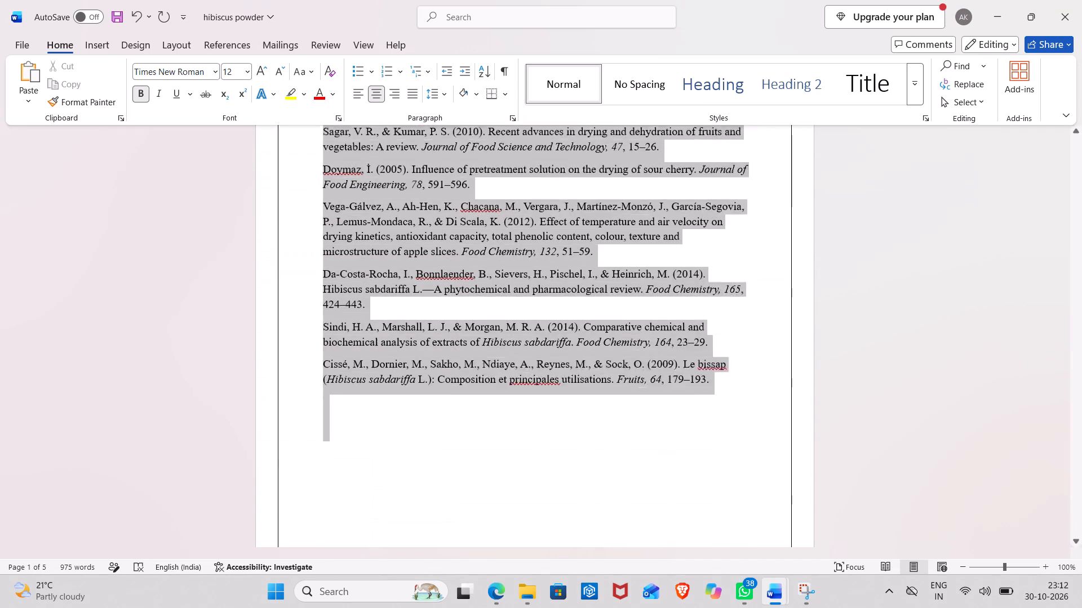
pyautogui.moveTo(456, 607); pyautogui.dragTo(444, 466)
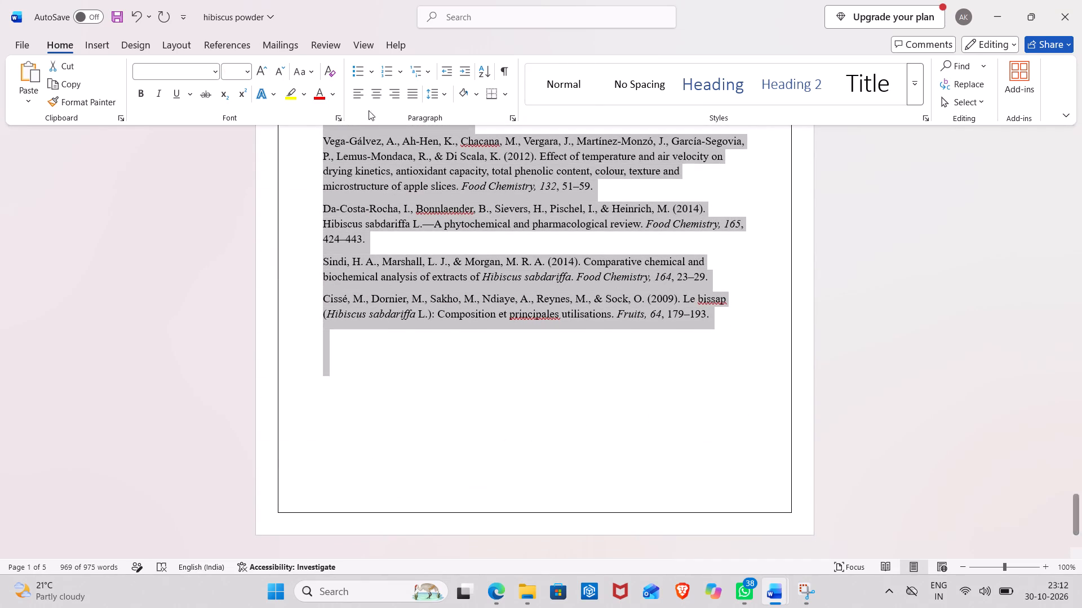
pyautogui.click(405, 95)
pyautogui.scroll(20, 405, 95)
pyautogui.scroll(9, 405, 95)
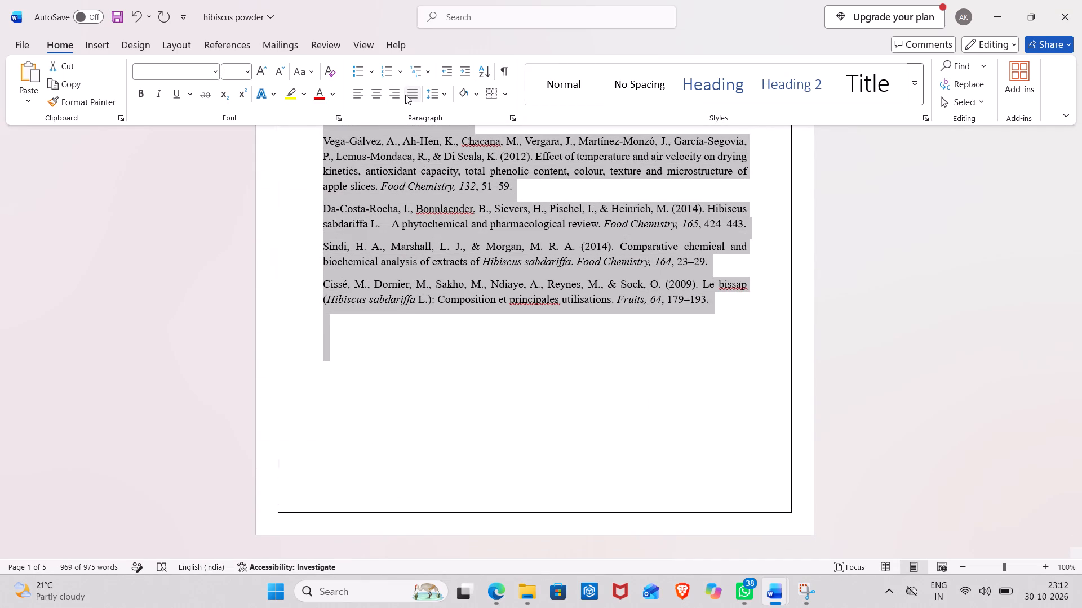
pyautogui.scroll(10, 402, 190)
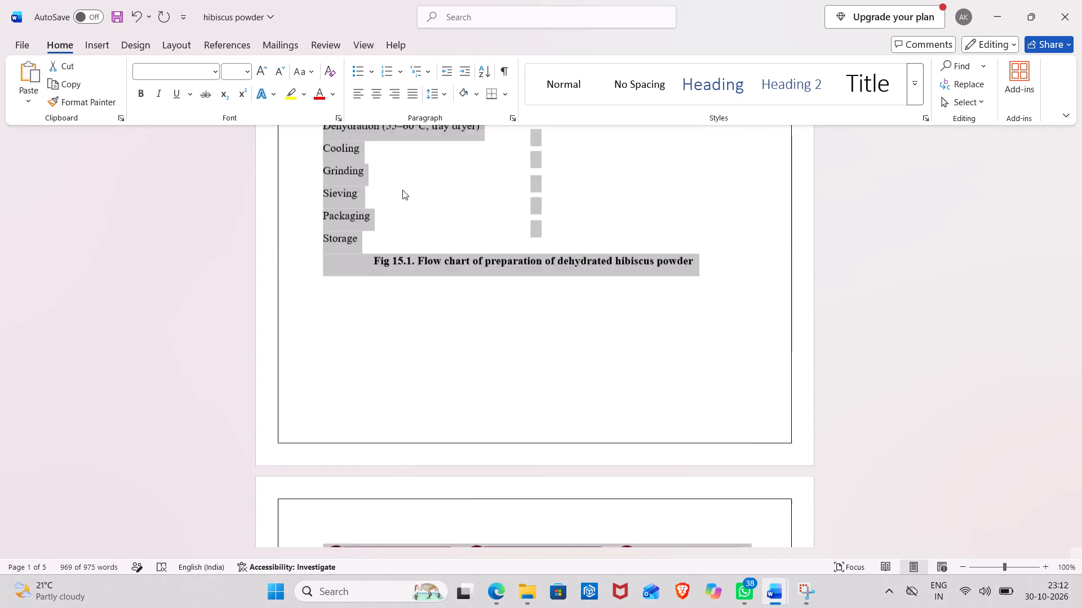
pyautogui.scroll(1, 402, 190)
pyautogui.click(631, 194)
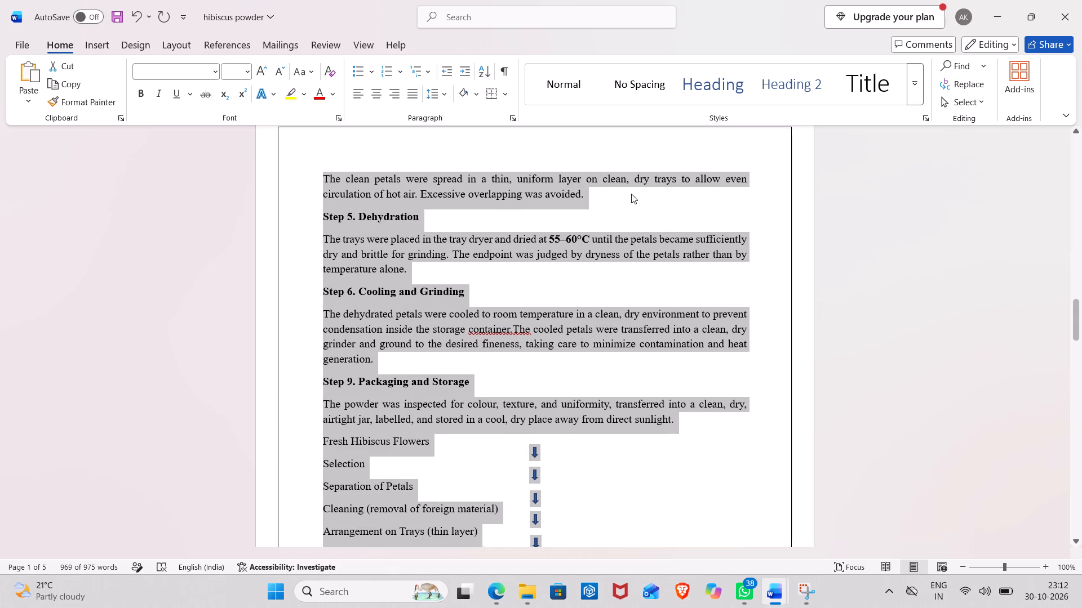
# Indent the "Table 4.2. Equipment & utensils required" caption with leading spaces so it sits about mid-page.
pyautogui.scroll(6, 631, 194)
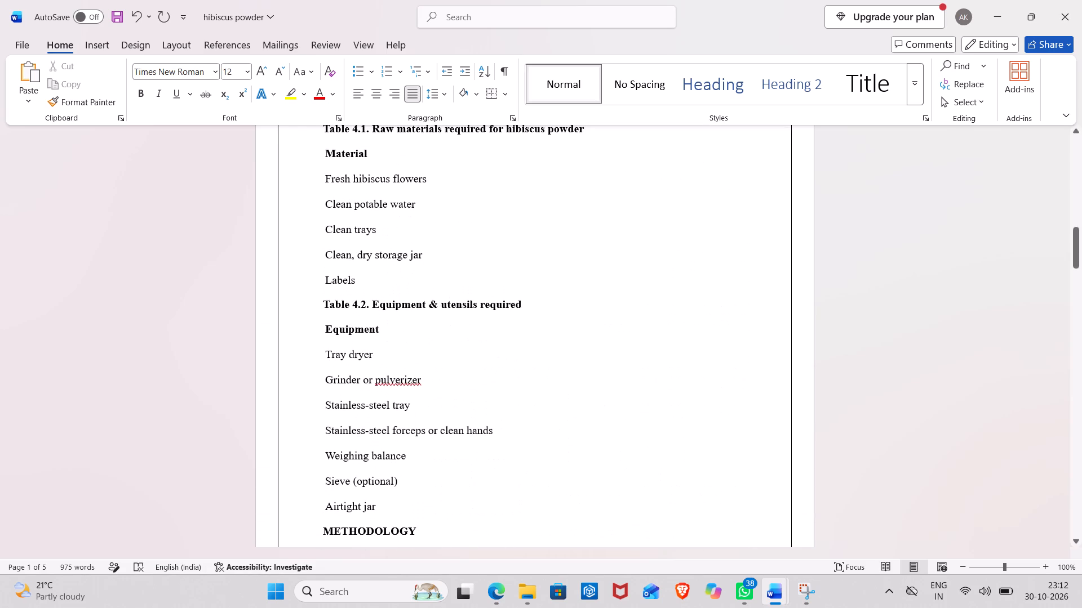
pyautogui.click(323, 303)
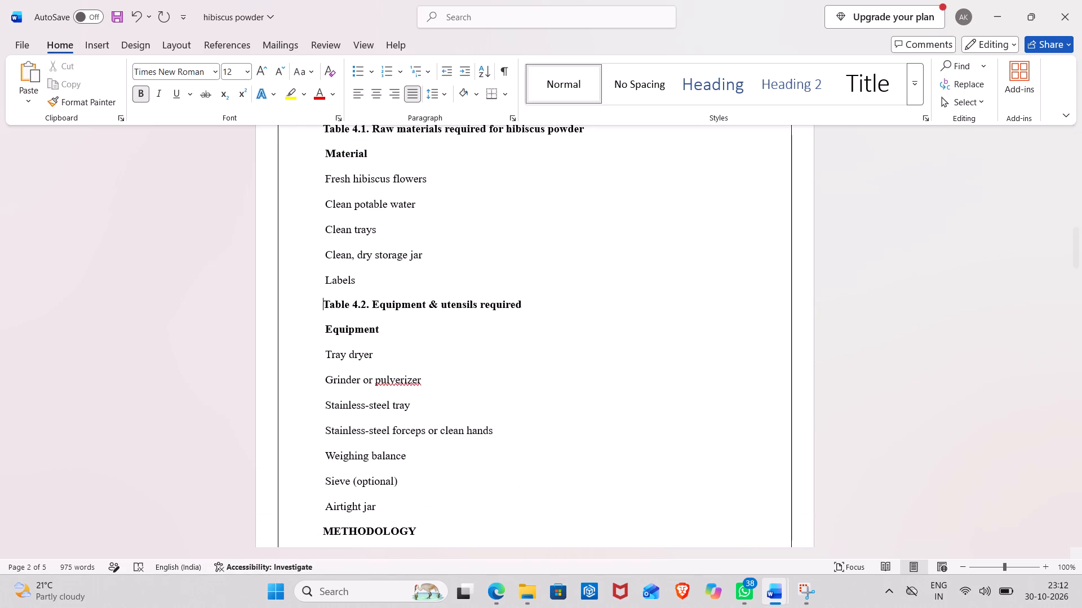
pyautogui.press('space')
pyautogui.press('space')
pyautogui.press('space')
pyautogui.press('space')
pyautogui.press('space')
pyautogui.press('space')
pyautogui.press('space')
pyautogui.press('space')
pyautogui.press('space')
pyautogui.press('space')
pyautogui.press('space')
pyautogui.press('space')
pyautogui.press('space')
pyautogui.press('space')
pyautogui.press('space')
pyautogui.press('space')
pyautogui.press('space')
pyautogui.press('space')
pyautogui.press('space')
pyautogui.press('space')
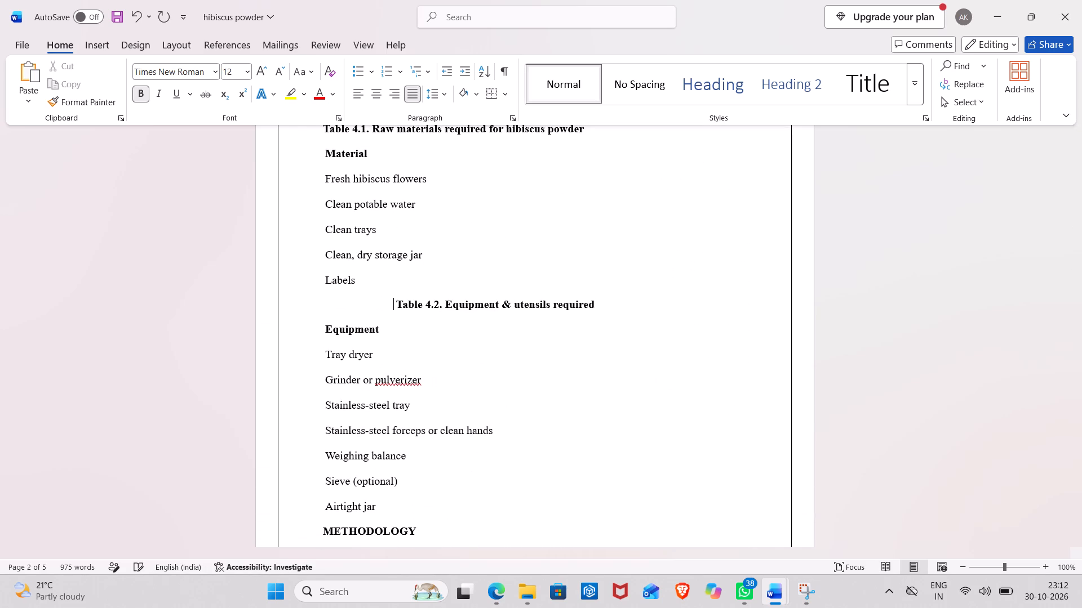
pyautogui.press('space')
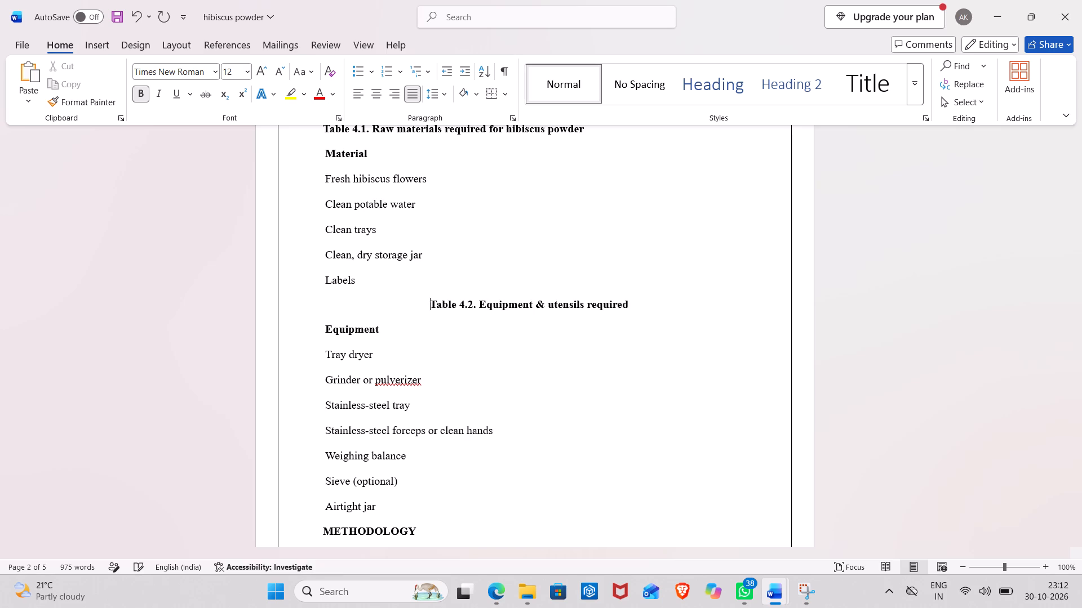
# Move the equipment table across the page so it sits beneath the Table 4.2 caption.
pyautogui.click(318, 314)
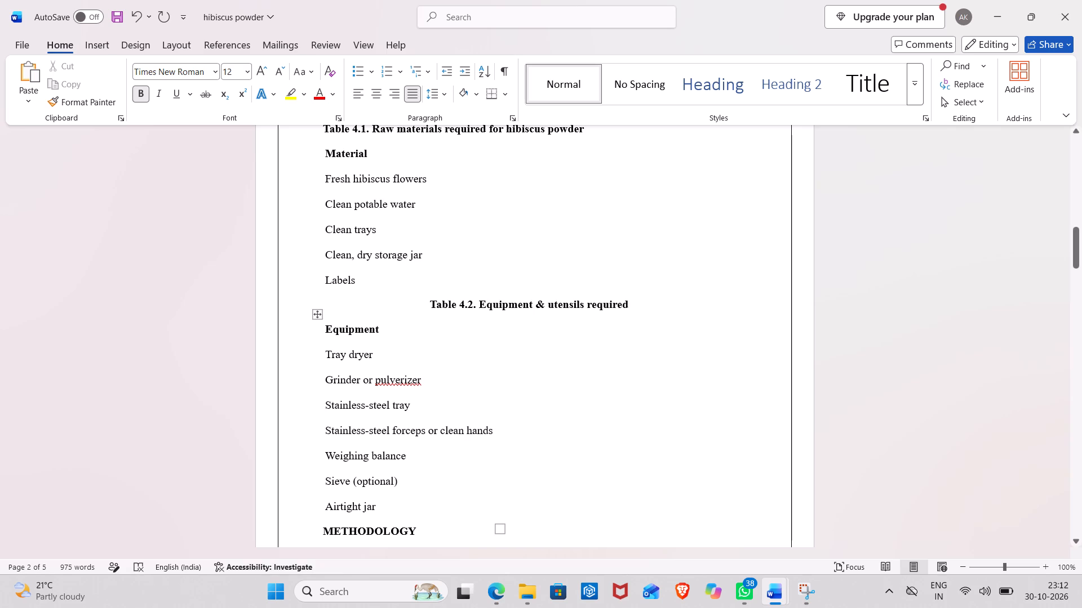
pyautogui.moveTo(316, 315); pyautogui.dragTo(462, 323)
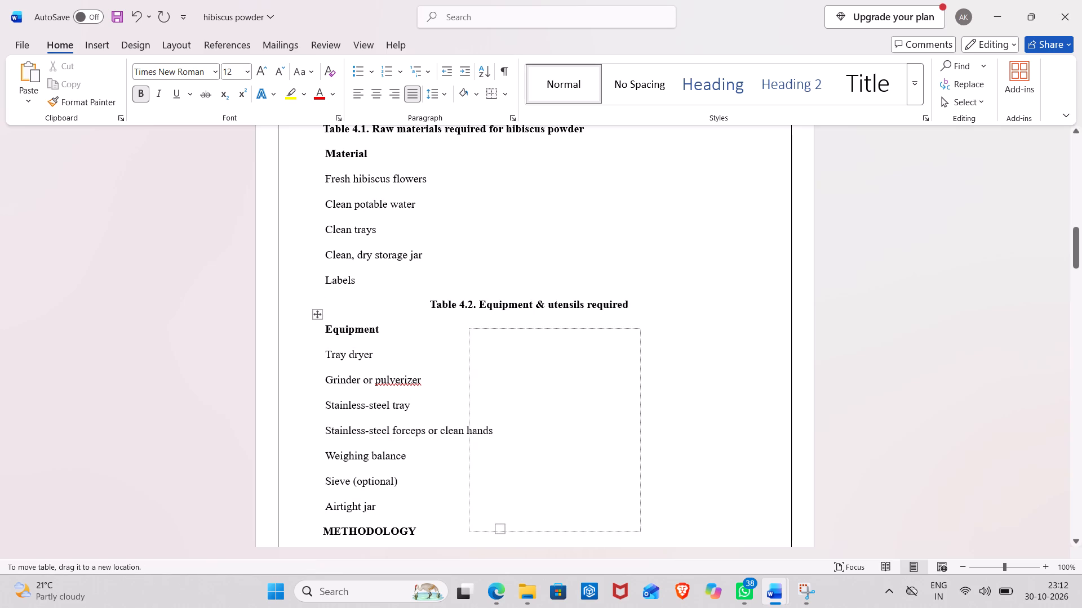
pyautogui.moveTo(462, 323); pyautogui.dragTo(436, 318)
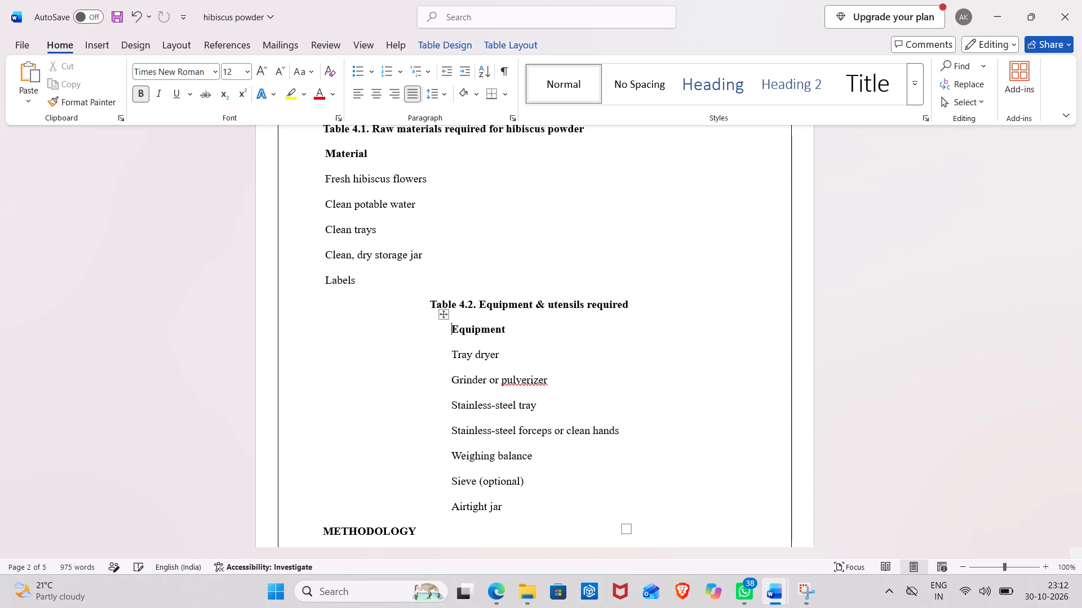
pyautogui.scroll(6, 462, 231)
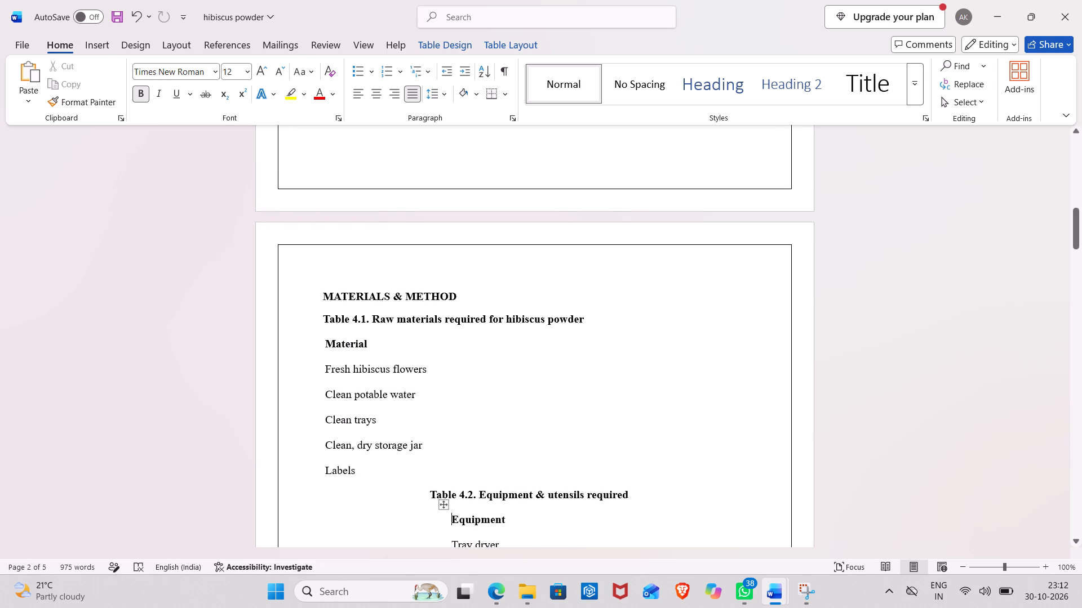
# Indent the "Table 4.1. Raw materials required for hibiscus powder" caption with leading spaces so it sits about mid-page.
pyautogui.click(323, 318)
pyautogui.press('space')
pyautogui.press('space')
pyautogui.press('space')
pyautogui.press('space')
pyautogui.press('space')
pyautogui.press('space')
pyautogui.press('space')
pyautogui.press('space')
pyautogui.press('space')
pyautogui.press('space')
pyautogui.press('space')
pyautogui.press('space')
pyautogui.press('space')
pyautogui.press('space')
pyautogui.press('space')
pyautogui.press('space')
pyautogui.press('space')
pyautogui.press('space')
pyautogui.press('space')
pyautogui.press('space')
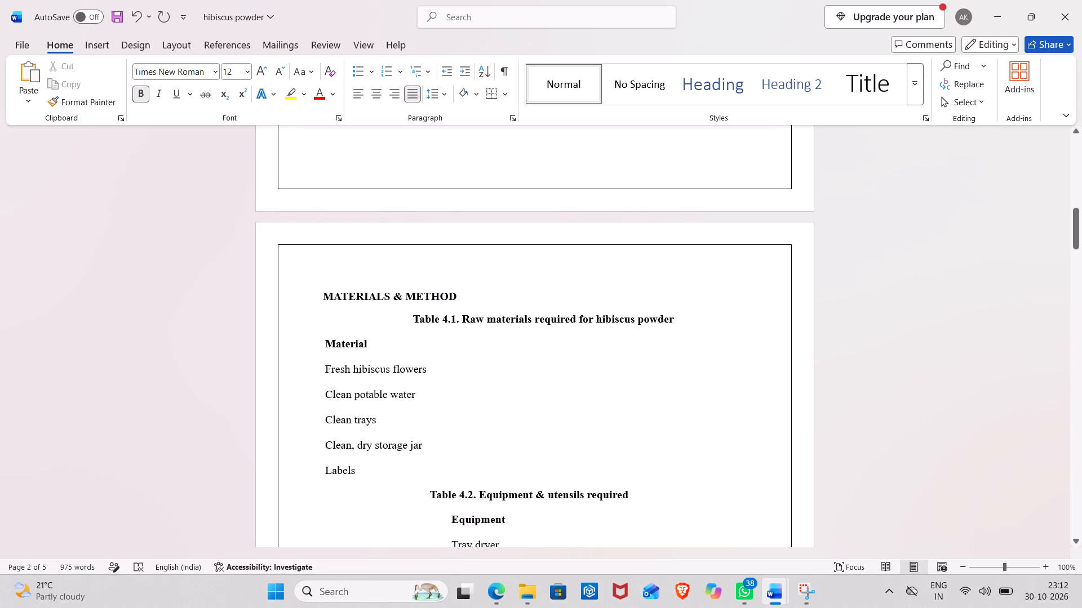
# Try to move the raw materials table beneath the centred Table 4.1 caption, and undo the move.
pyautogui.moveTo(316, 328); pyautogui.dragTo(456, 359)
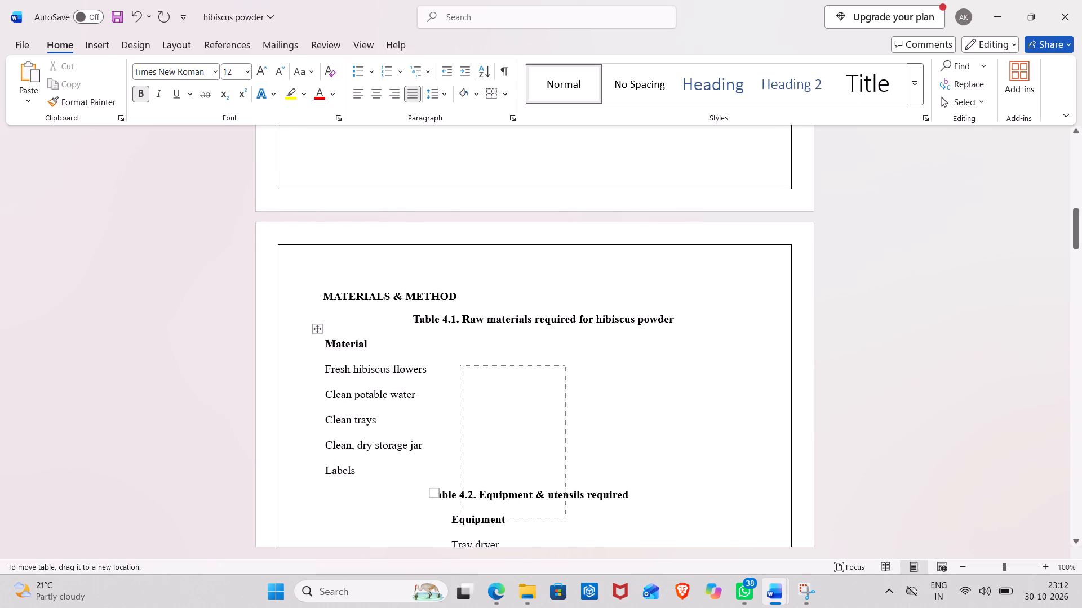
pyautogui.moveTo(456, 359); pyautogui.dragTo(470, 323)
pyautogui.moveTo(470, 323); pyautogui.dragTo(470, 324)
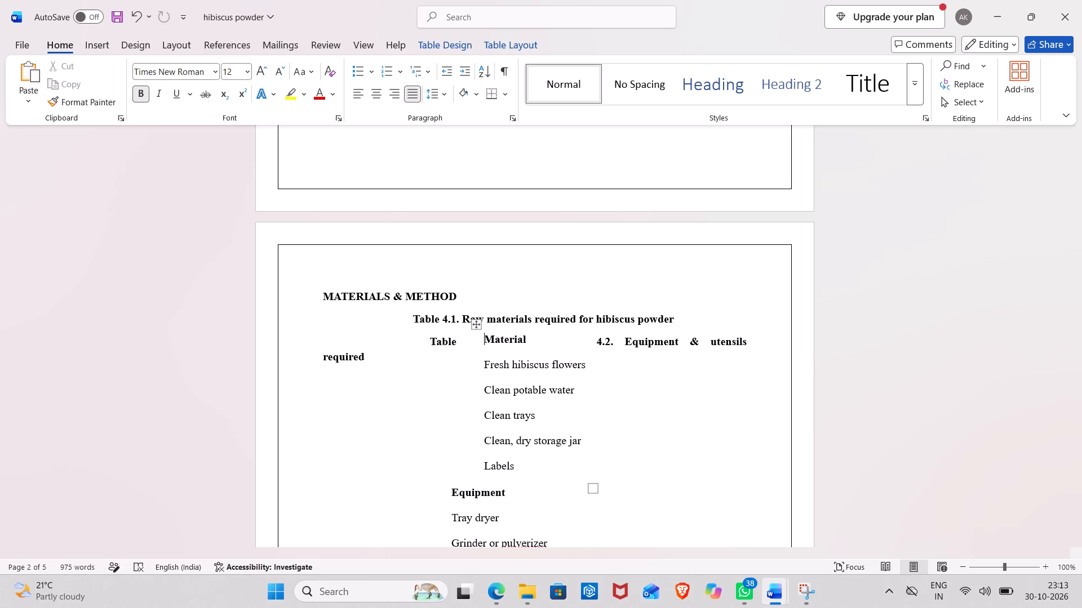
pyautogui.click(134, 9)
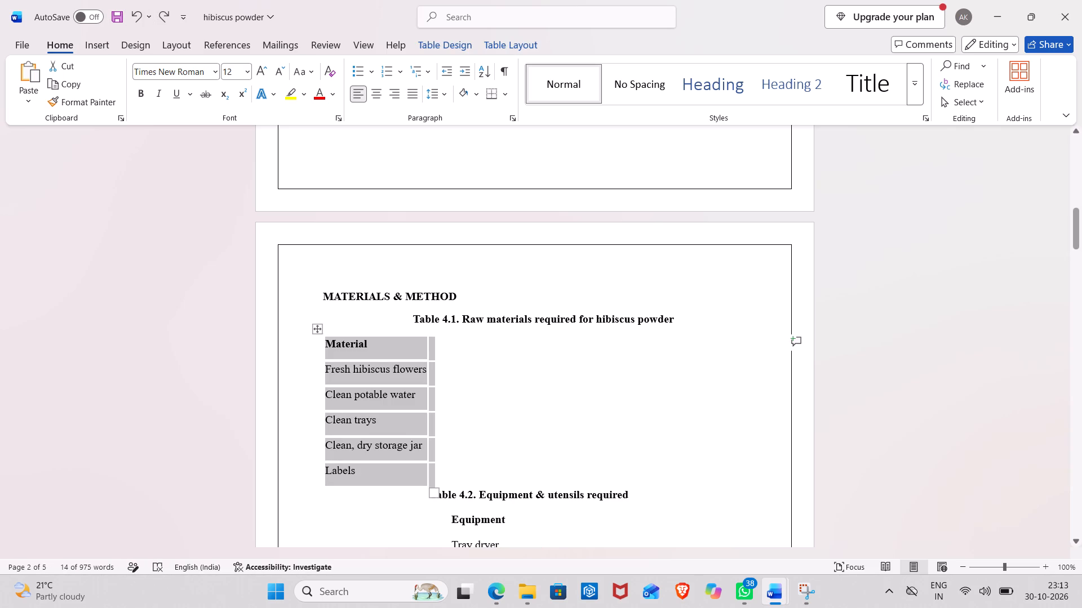
# Move the raw materials table straight across the page so it sits centrally beneath the Table 4.1 caption.
pyautogui.moveTo(316, 330); pyautogui.dragTo(385, 329)
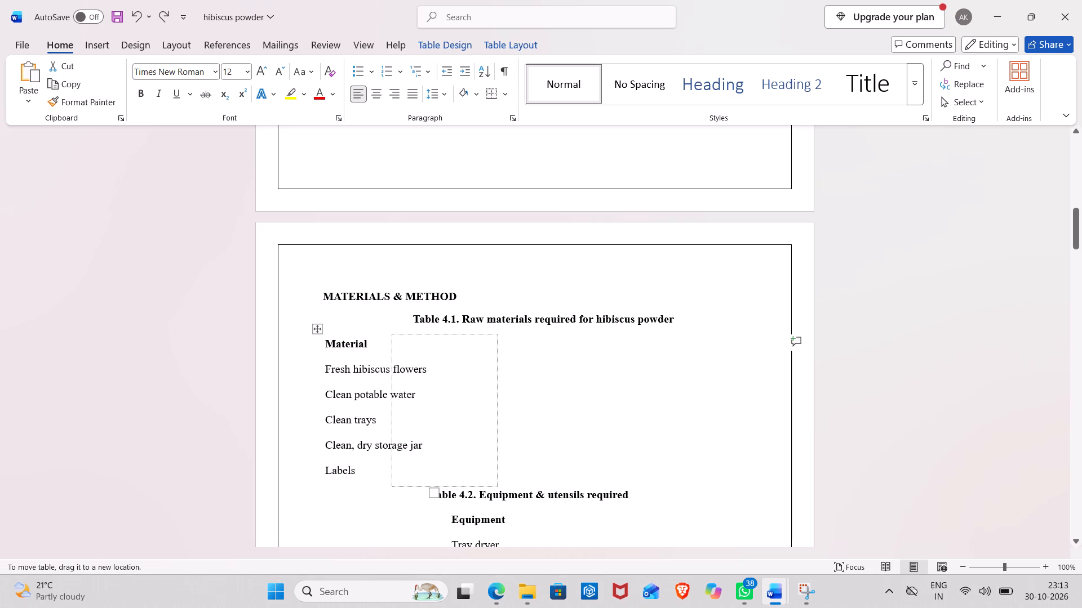
pyautogui.moveTo(385, 329); pyautogui.dragTo(464, 330)
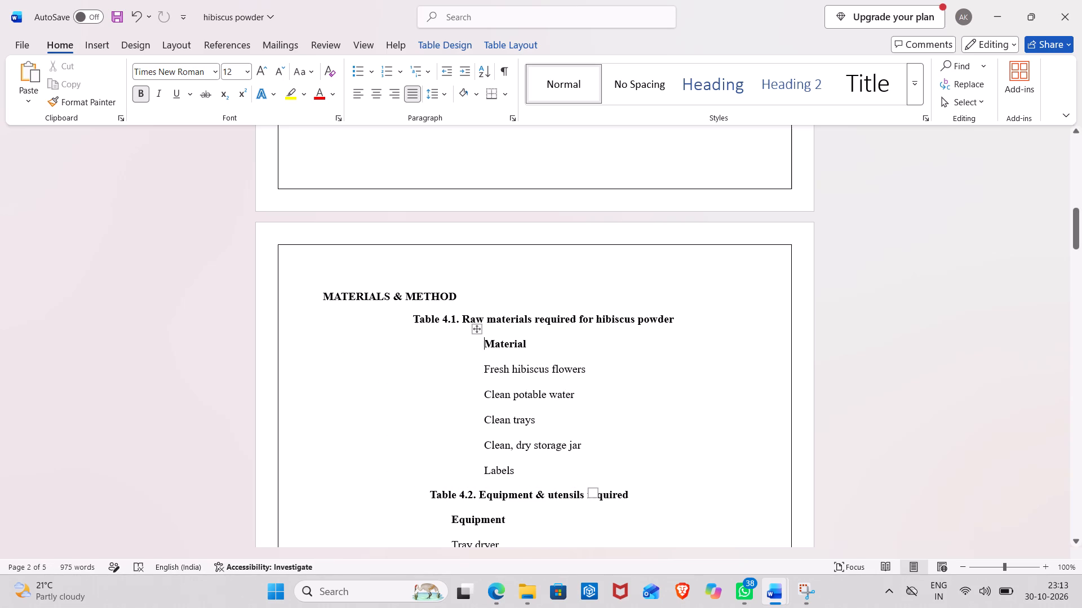
# Shorten the "MATERIALS & METHOD" heading to "MATERIALS" and insert a blank line beneath it.
pyautogui.moveTo(469, 294); pyautogui.dragTo(403, 289)
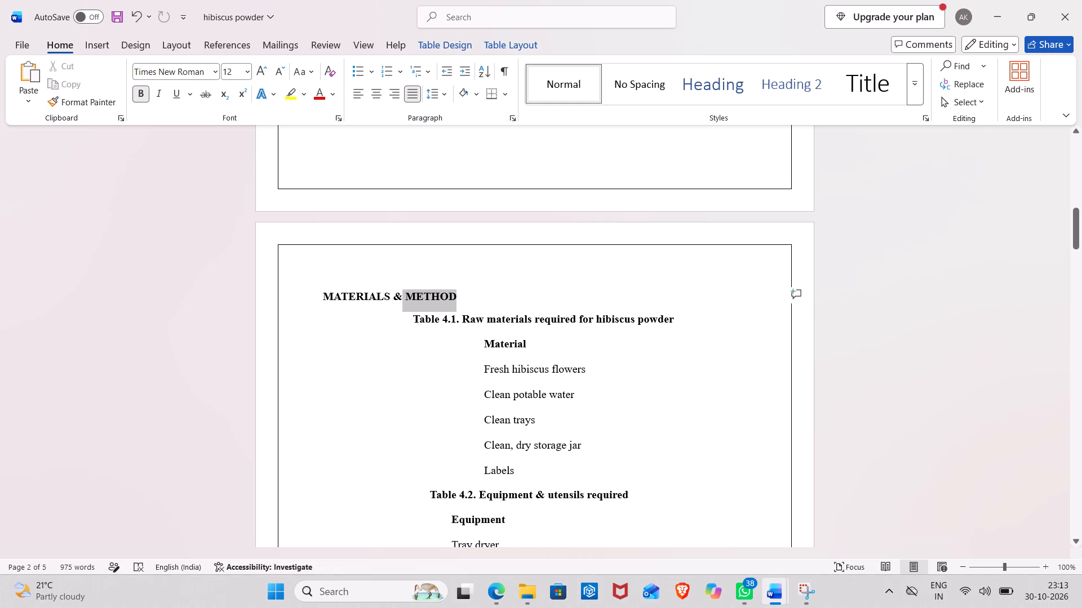
pyautogui.moveTo(403, 289); pyautogui.dragTo(392, 289)
pyautogui.press('BackSpace')
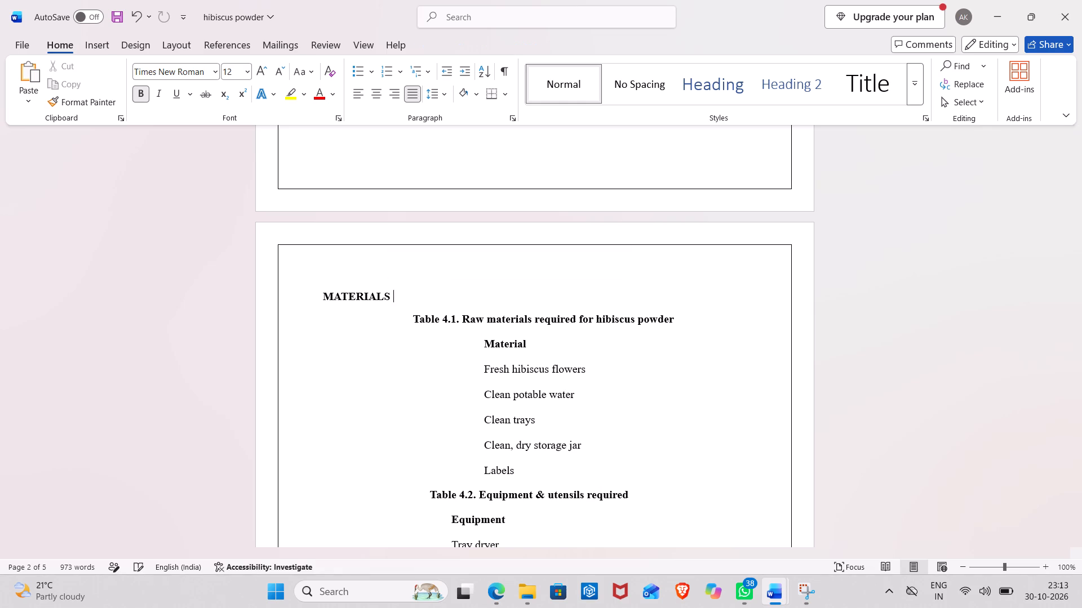
pyautogui.scroll(-15, 392, 289)
pyautogui.scroll(2, 392, 289)
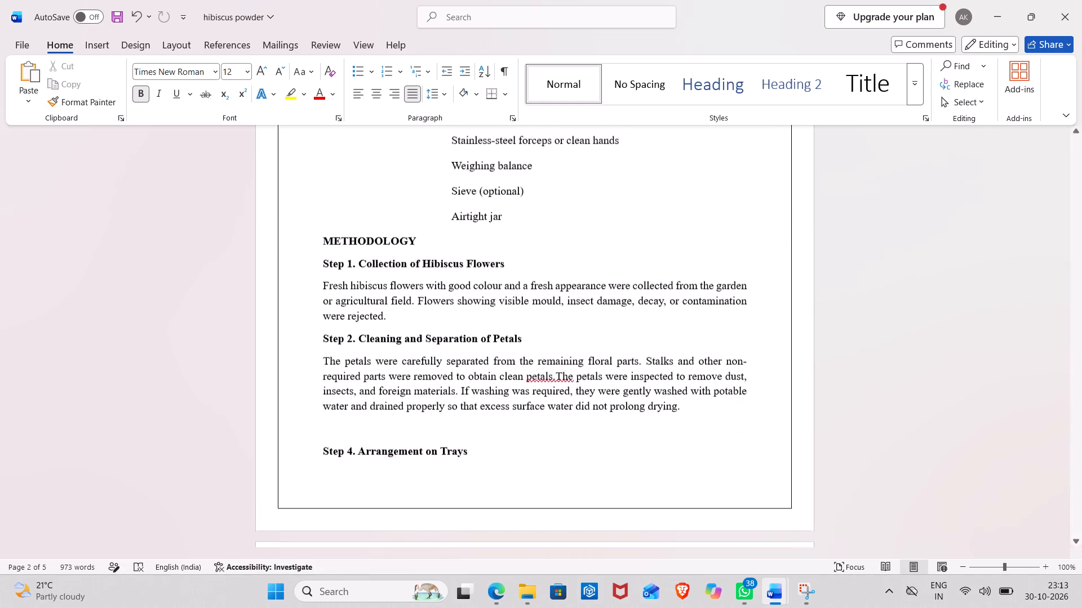
pyautogui.scroll(15, 392, 289)
pyautogui.scroll(-1, 392, 289)
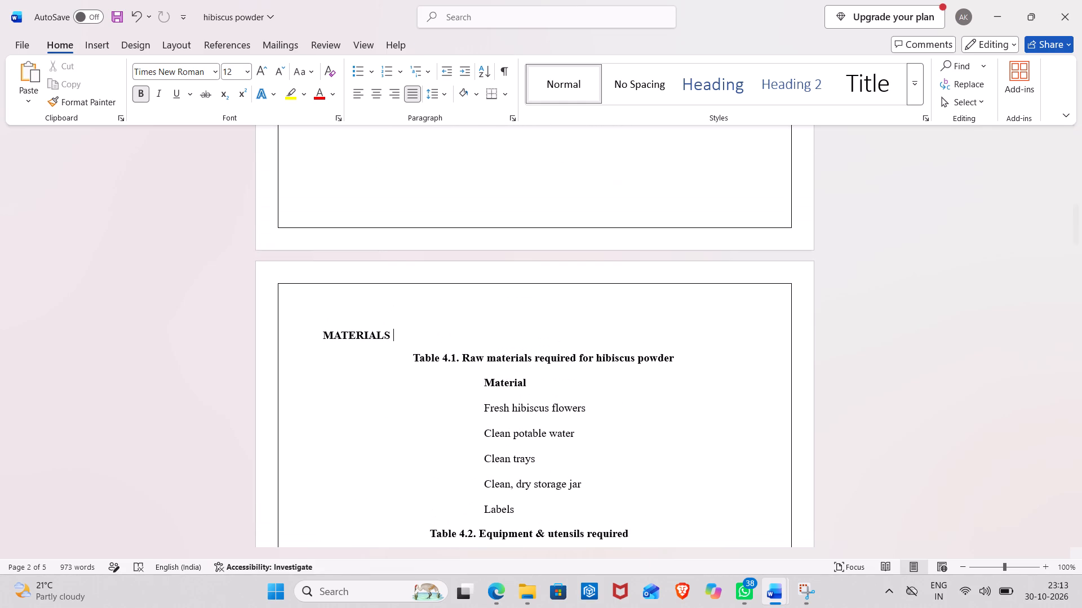
pyautogui.press('Return')
# Add a new line after the Labels entry at the end of the raw materials table.
pyautogui.scroll(-12, 398, 307)
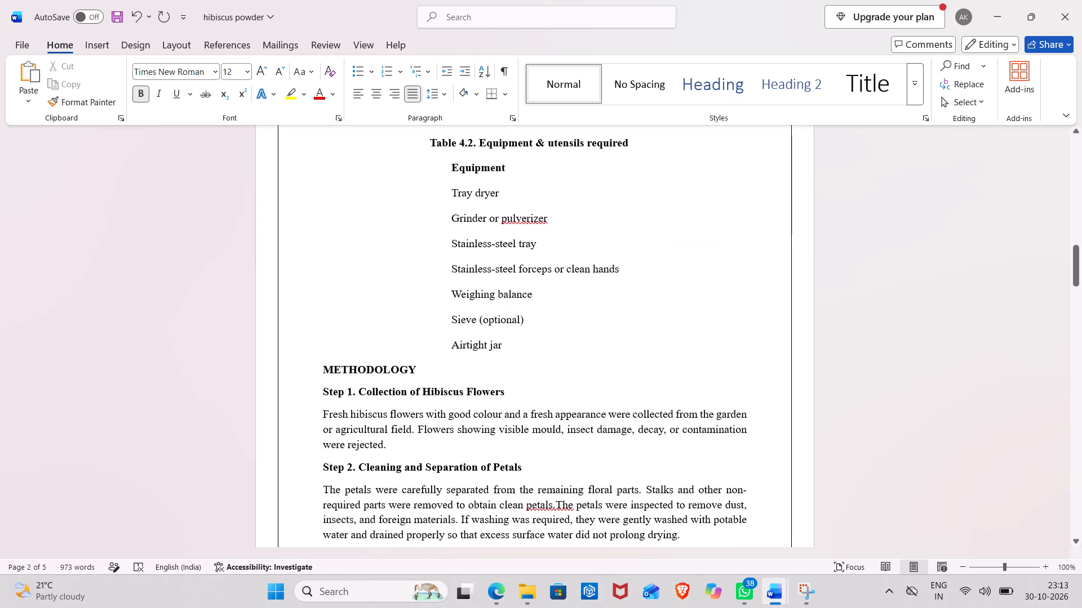
pyautogui.scroll(6, 398, 307)
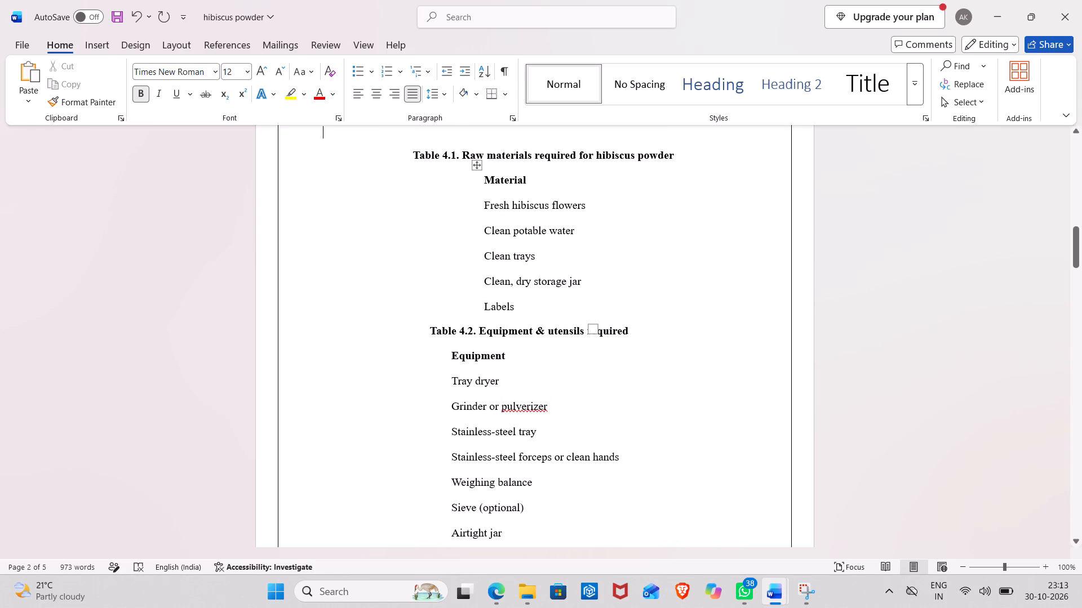
pyautogui.click(665, 308)
pyautogui.press('Return')
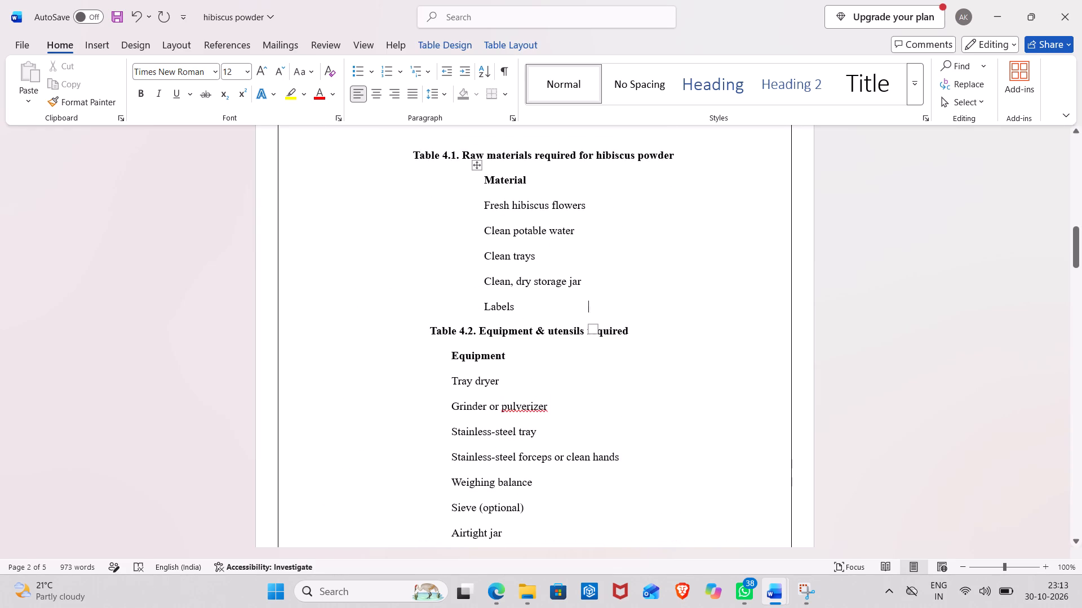
# Go to the preparation flow chart above the Fig 15.1 caption and check its layout.
pyautogui.scroll(-7, 665, 308)
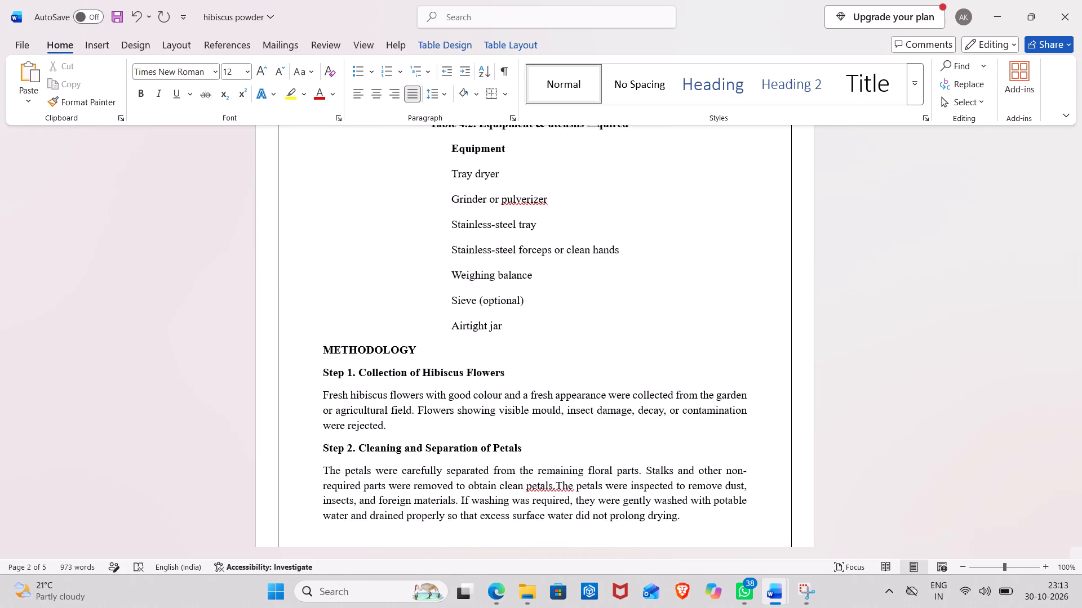
pyautogui.scroll(-20, 665, 308)
pyautogui.scroll(-4, 665, 308)
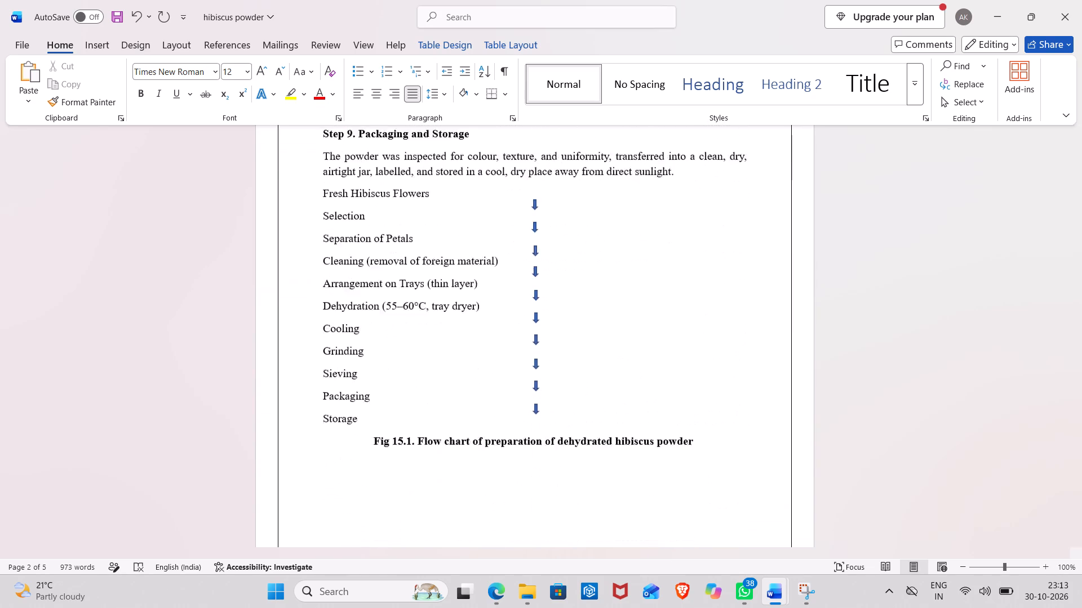
pyautogui.scroll(-3, 665, 308)
pyautogui.scroll(4, 665, 308)
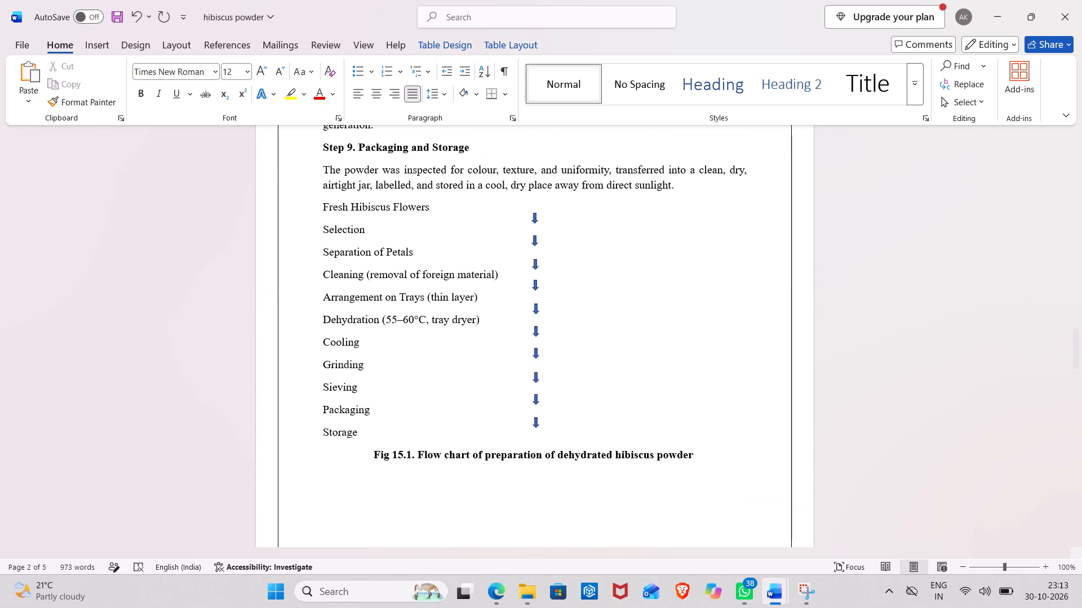
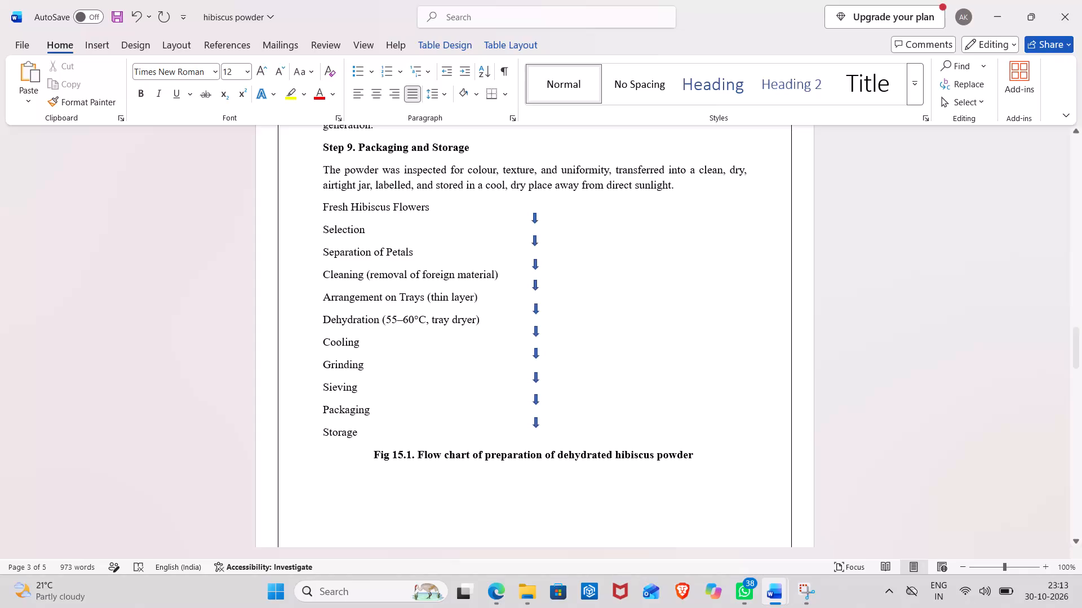
# Shift the "Fresh Hibiscus Flowers" flow chart line across with leading spaces so it sits above the first arrow.
pyautogui.click(322, 198)
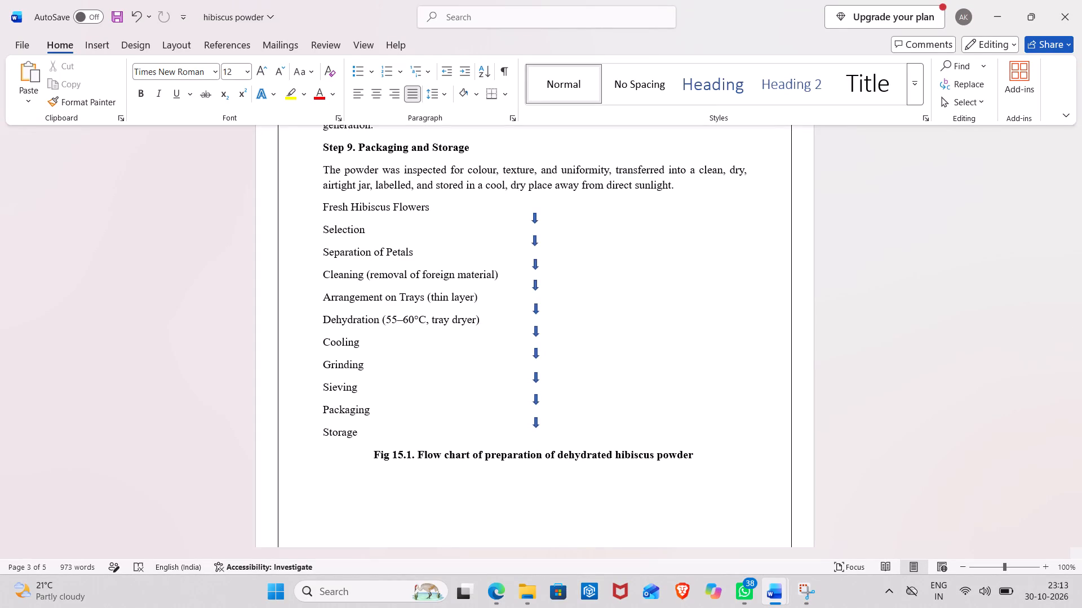
pyautogui.click(321, 204)
pyautogui.press('space')
pyautogui.press('space')
pyautogui.press('space')
pyautogui.press('space')
pyautogui.press('space')
pyautogui.press('space')
pyautogui.press('space')
pyautogui.press('space')
pyautogui.press('space')
pyautogui.press('space')
pyautogui.press('space')
pyautogui.press('space')
pyautogui.press('space')
pyautogui.press('space')
pyautogui.press('space')
pyautogui.press('space')
pyautogui.press('space')
pyautogui.press('space')
pyautogui.press('space')
pyautogui.press('space')
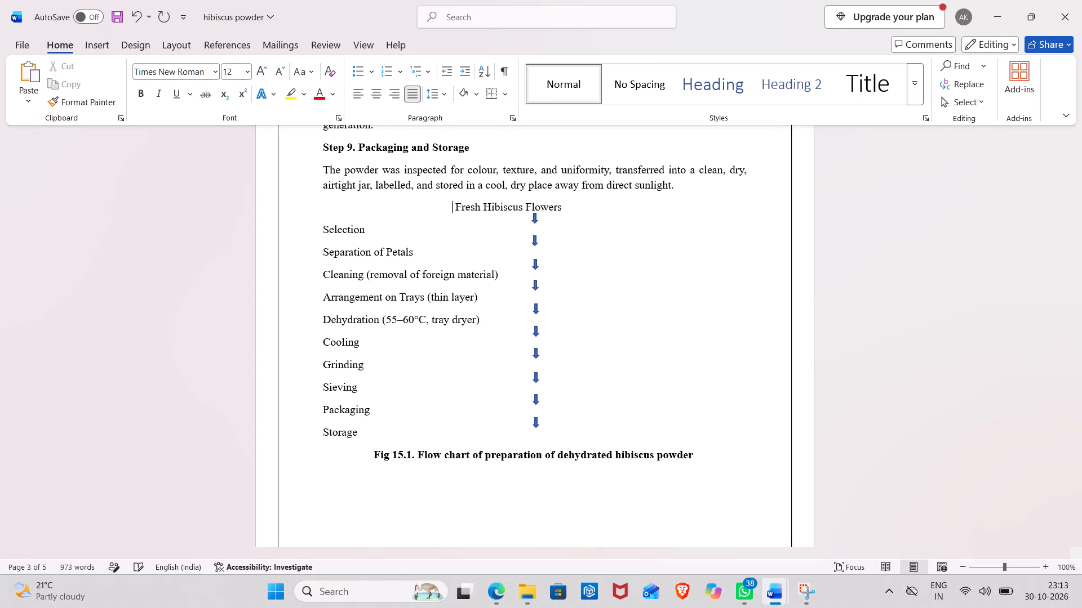
pyautogui.press('space')
pyautogui.press('space')
pyautogui.press('space')
pyautogui.press('space')
pyautogui.press('space')
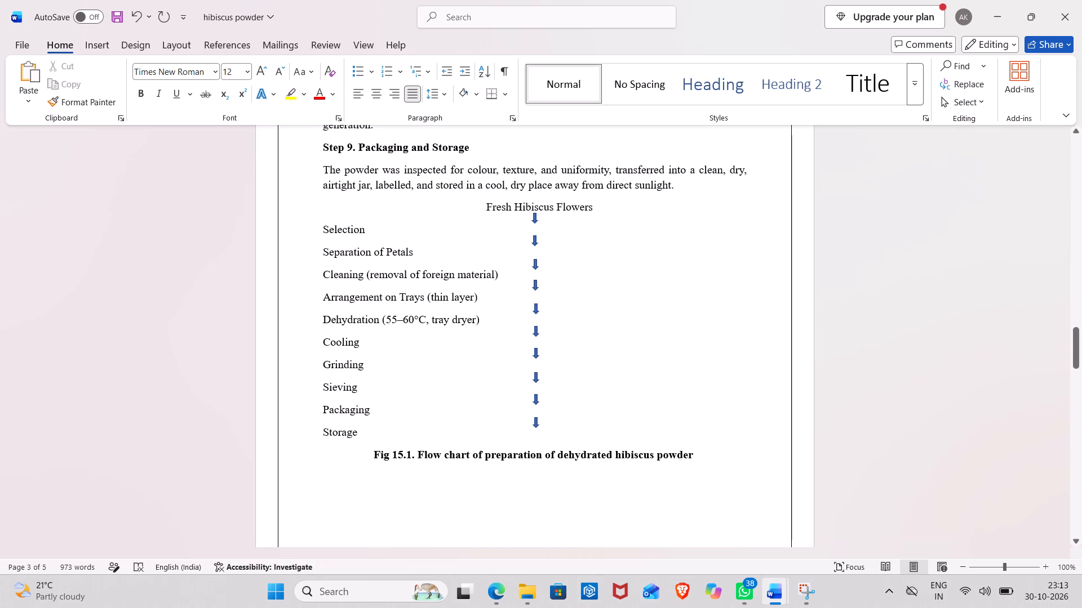
# Pad the "Selection" flow chart line with leading spaces so it is centred on the arrow column.
pyautogui.click(312, 226)
pyautogui.click(419, 226)
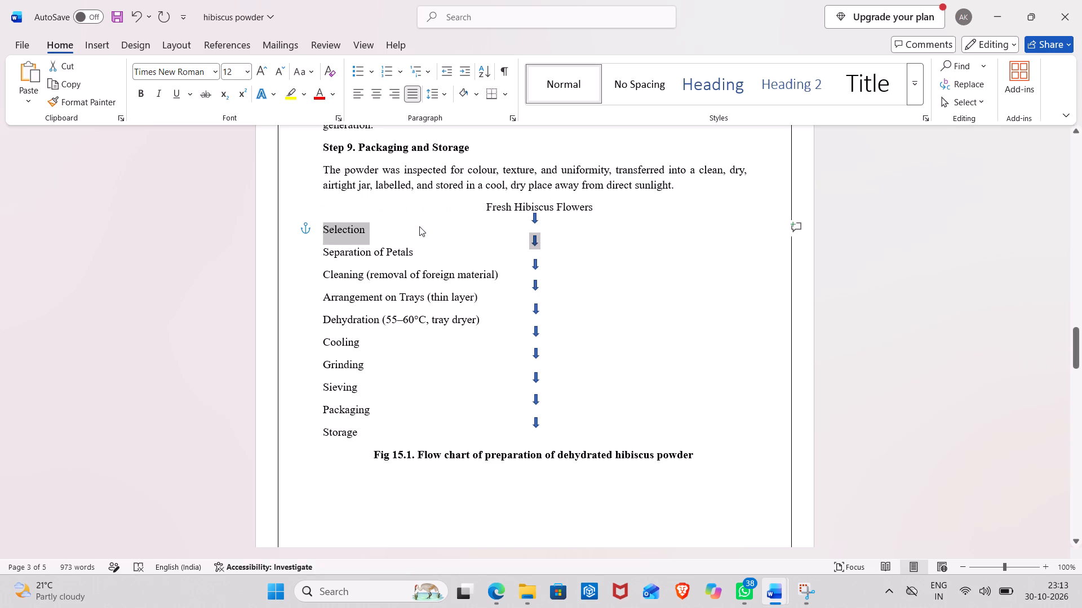
pyautogui.click(323, 232)
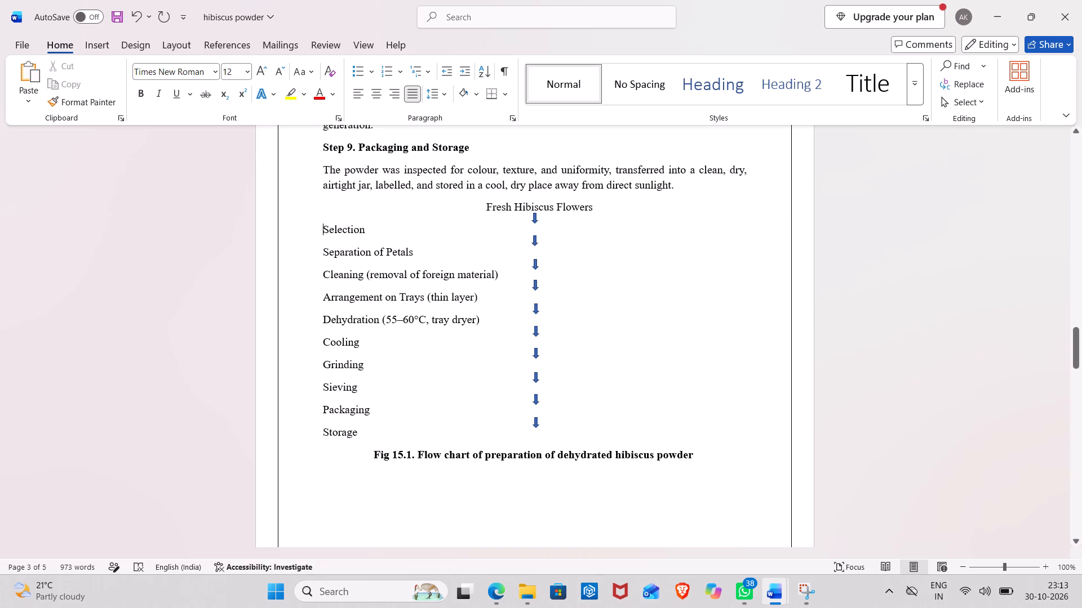
pyautogui.press('space')
pyautogui.press('space')
pyautogui.press('space')
pyautogui.press('space')
pyautogui.press('space')
pyautogui.press('space')
pyautogui.press('space')
pyautogui.press('space')
pyautogui.press('space')
pyautogui.press('space')
pyautogui.press('space')
pyautogui.press('space')
pyautogui.press('space')
pyautogui.press('space')
pyautogui.press('space')
pyautogui.press('space')
pyautogui.press('space')
pyautogui.press('space')
pyautogui.press('space')
pyautogui.press('space')
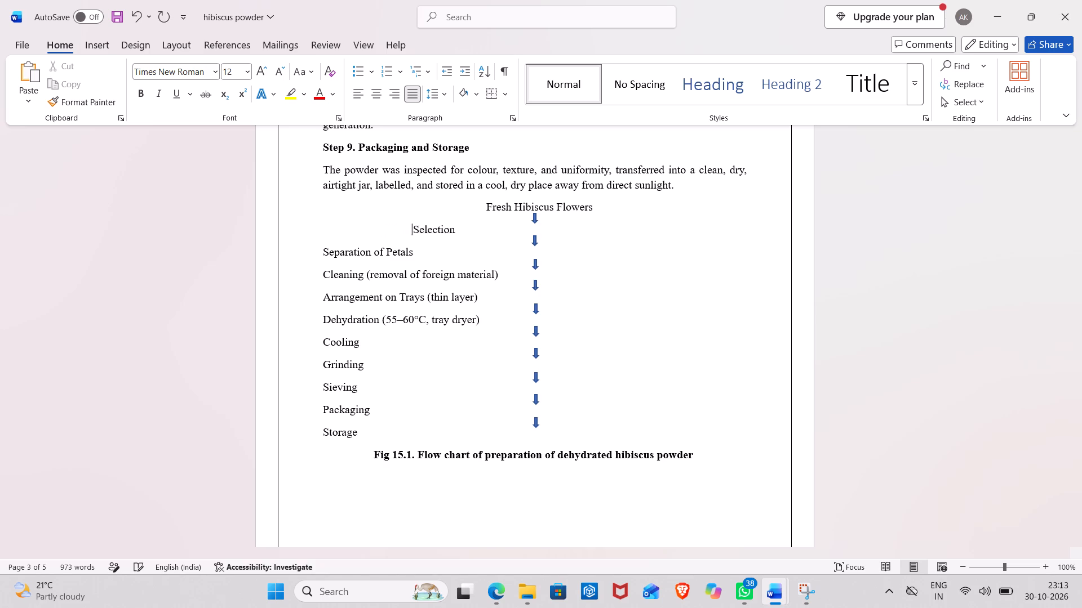
pyautogui.press('space')
pyautogui.press('space')
pyautogui.press('space')
pyautogui.press('space')
pyautogui.press('space')
pyautogui.press('space')
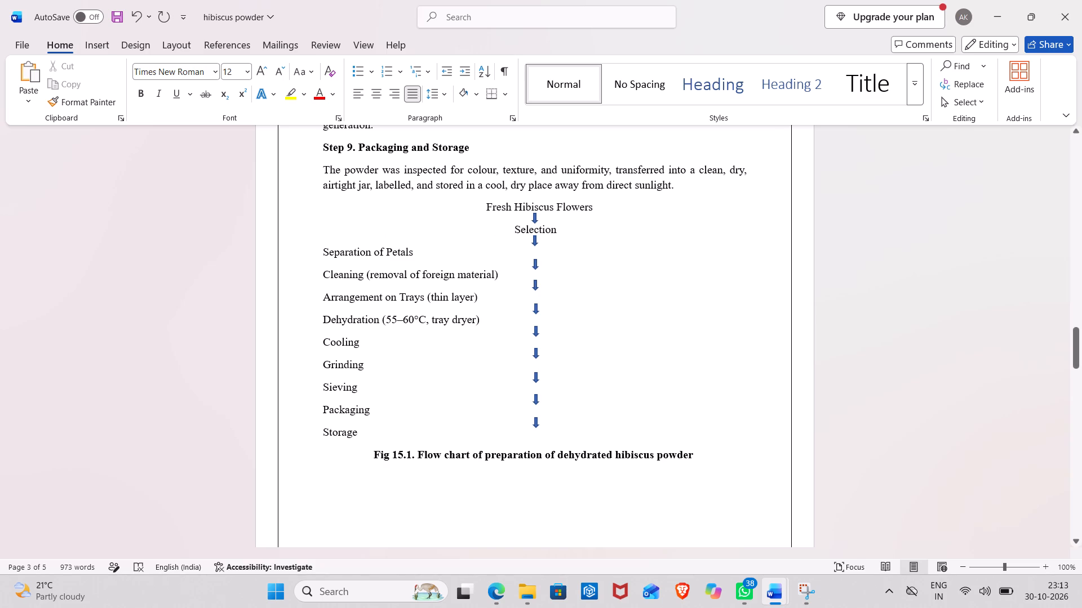
# Remove two leading spaces before "Fresh Hibiscus Flowers" to centre it over the first arrow.
pyautogui.click(485, 208)
pyautogui.press('BackSpace')
pyautogui.press('BackSpace')
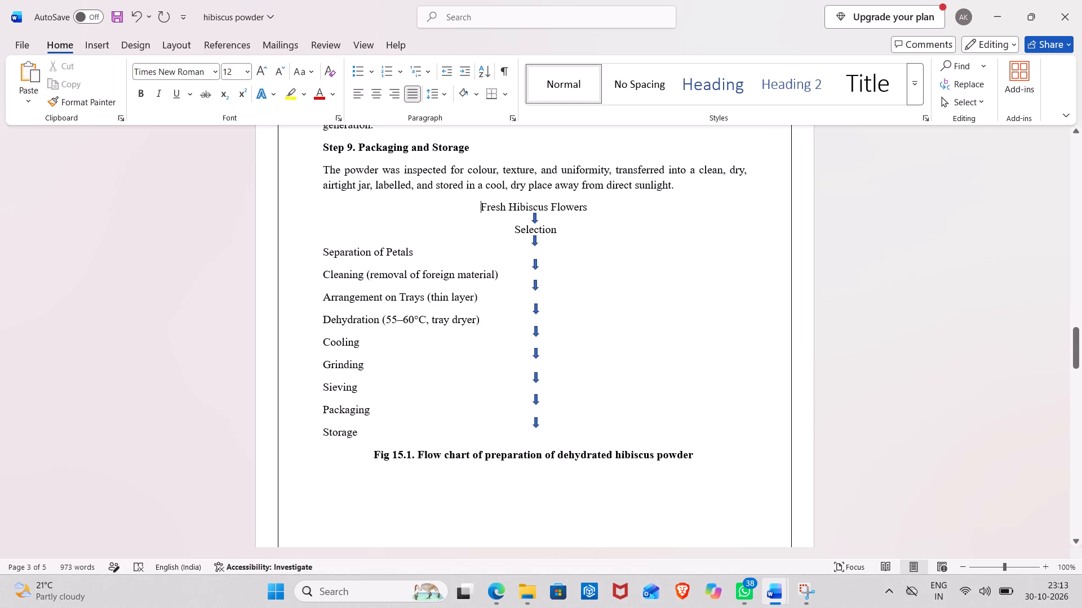
# Pad the "Separation of Petals" line with leading spaces until it is centred on the arrow column.
pyautogui.click(321, 248)
pyautogui.press('space')
pyautogui.press('space')
pyautogui.press('space')
pyautogui.press('space')
pyautogui.press('space')
pyautogui.press('space')
pyautogui.press('space')
pyautogui.press('space')
pyautogui.press('space')
pyautogui.press('space')
pyautogui.press('space')
pyautogui.press('space')
pyautogui.press('space')
pyautogui.press('space')
pyautogui.press('space')
pyautogui.press('space')
pyautogui.press('space')
pyautogui.press('space')
pyautogui.press('space')
pyautogui.press('space')
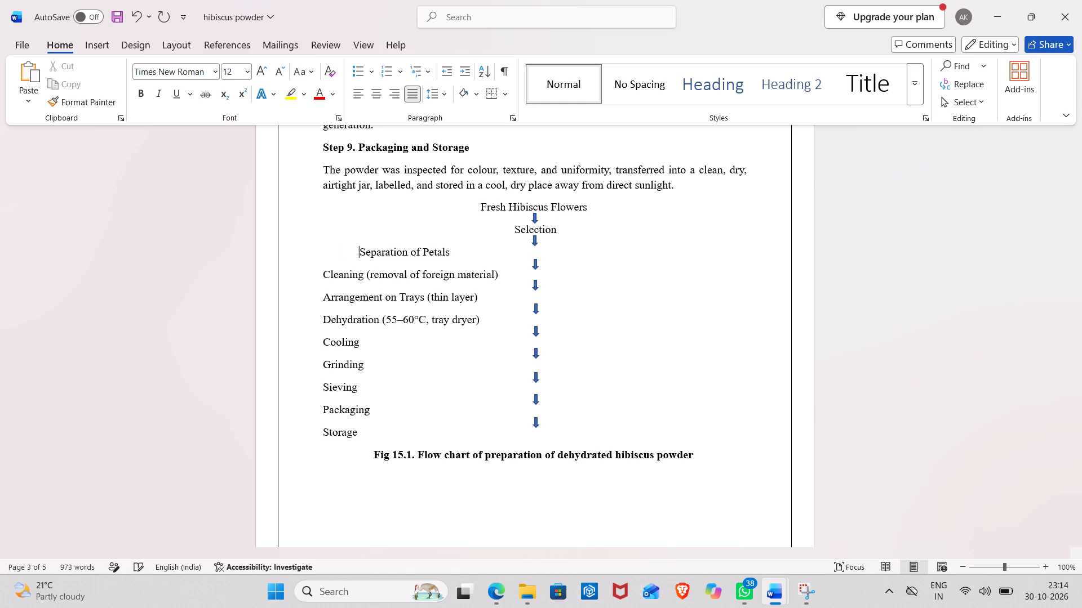
pyautogui.press('space')
pyautogui.press('space')
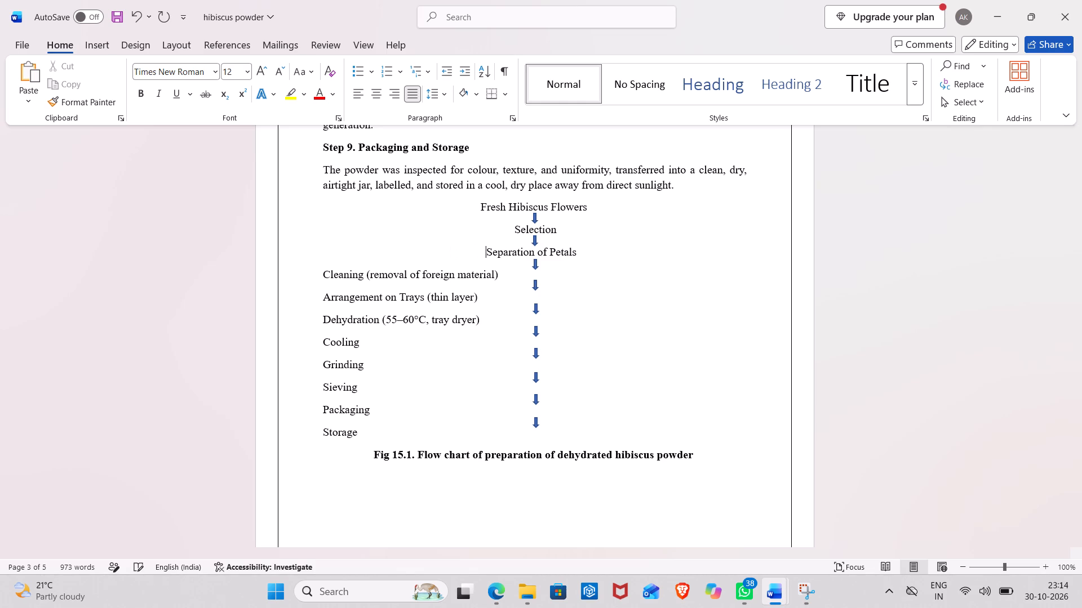
pyautogui.press('space')
pyautogui.press('space')
pyautogui.press('space')
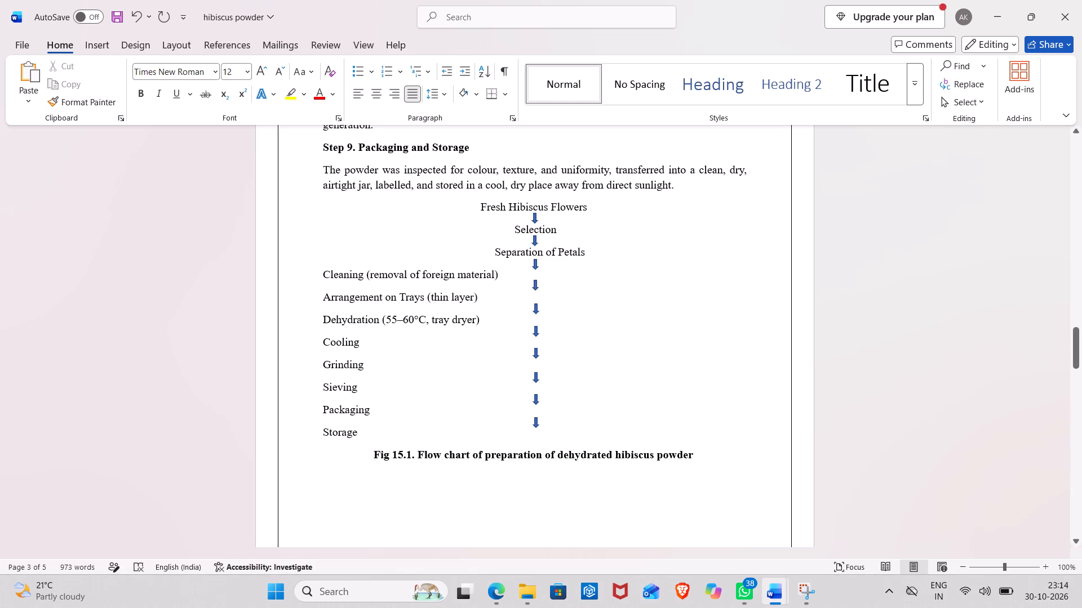
pyautogui.press('BackSpace')
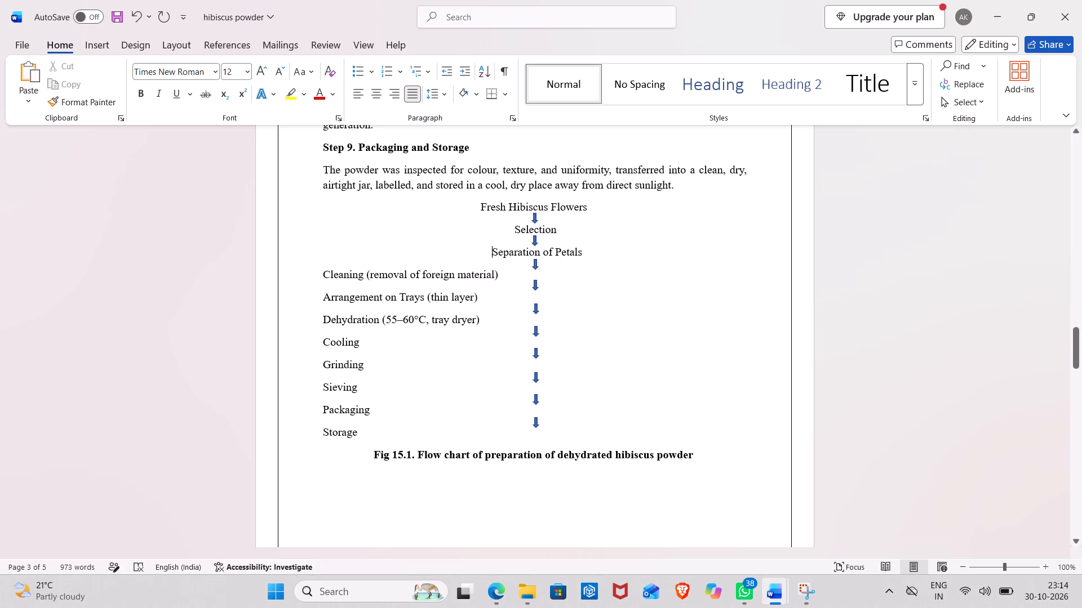
# Pad the "Cleaning (removal of foreign material)" line with leading spaces so it is centred on the arrow column.
pyautogui.click(322, 273)
pyautogui.press('space')
pyautogui.press('space')
pyautogui.press('space')
pyautogui.press('space')
pyautogui.press('space')
pyautogui.press('space')
pyautogui.press('space')
pyautogui.press('space')
pyautogui.press('space')
pyautogui.press('space')
pyautogui.press('space')
pyautogui.press('space')
pyautogui.press('space')
pyautogui.press('space')
pyautogui.press('space')
pyautogui.press('space')
pyautogui.press('space')
pyautogui.press('space')
pyautogui.press('space')
pyautogui.press('space')
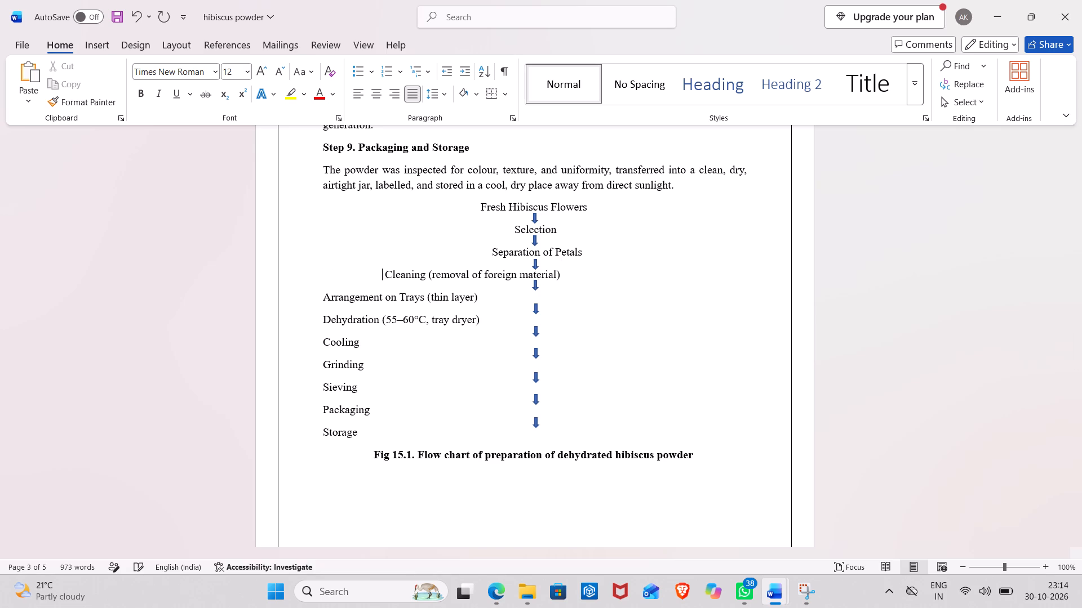
pyautogui.press('space')
pyautogui.press('space')
pyautogui.press('space')
pyautogui.press('space')
pyautogui.press('space')
pyautogui.press('space')
pyautogui.press('space')
pyautogui.press('space')
pyautogui.press('space')
pyautogui.press('space')
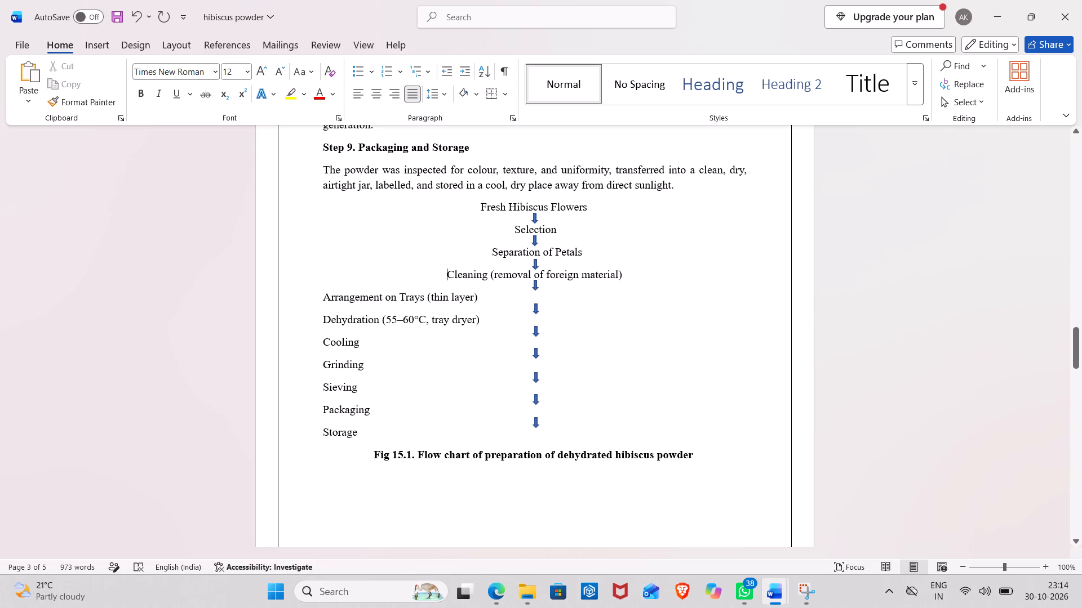
# Pad the "Arrangement on Trays (thin layer)" line with leading spaces so it is centred on the arrow column.
pyautogui.click(320, 292)
pyautogui.press('space')
pyautogui.press('space')
pyautogui.press('space')
pyautogui.press('space')
pyautogui.press('space')
pyautogui.press('space')
pyautogui.press('space')
pyautogui.press('space')
pyautogui.press('space')
pyautogui.press('space')
pyautogui.press('space')
pyautogui.press('space')
pyautogui.press('space')
pyautogui.press('space')
pyautogui.press('space')
pyautogui.press('space')
pyautogui.press('space')
pyautogui.press('space')
pyautogui.press('space')
pyautogui.press('space')
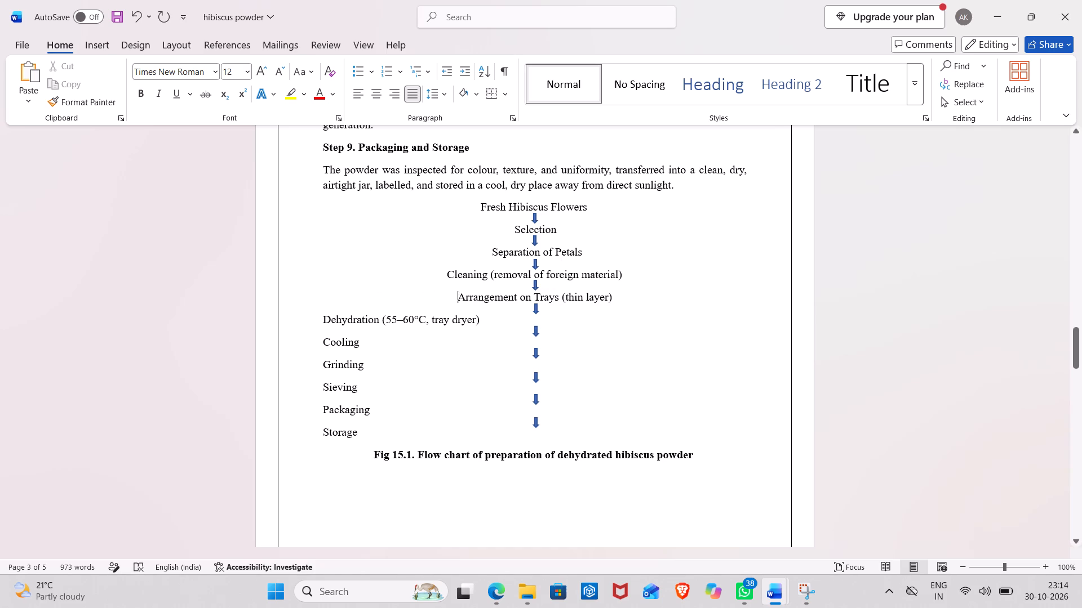
# Pad the "Dehydration (55–60°C, tray dryer)" line with leading spaces so it is centred on the arrow column.
pyautogui.click(316, 312)
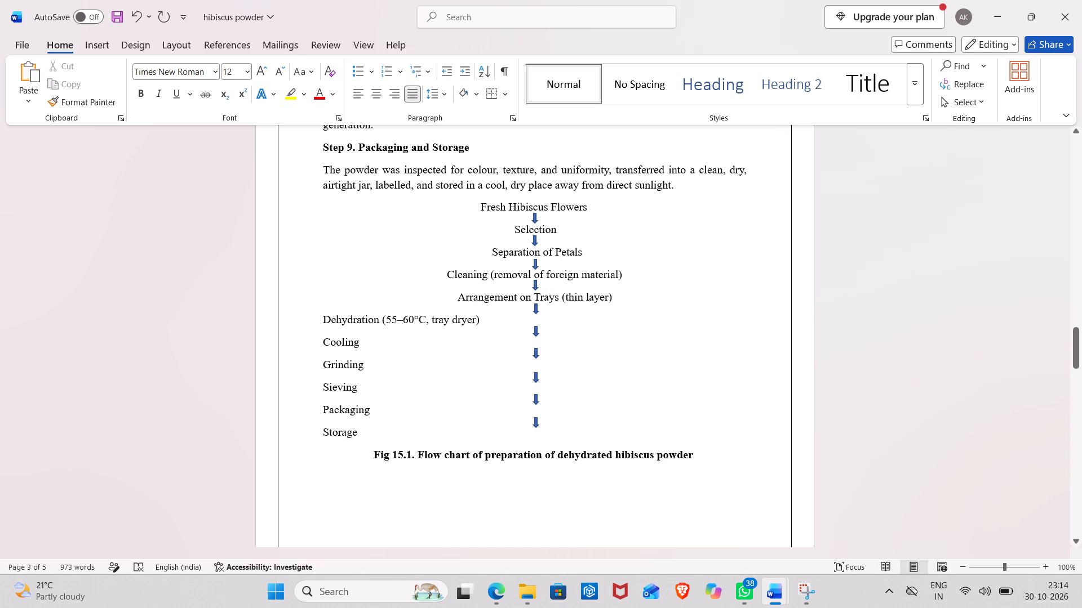
pyautogui.click(322, 319)
pyautogui.press('space')
pyautogui.press('space')
pyautogui.press('space')
pyautogui.press('space')
pyautogui.press('space')
pyautogui.press('space')
pyautogui.press('space')
pyautogui.press('space')
pyautogui.press('space')
pyautogui.press('space')
pyautogui.press('space')
pyautogui.press('space')
pyautogui.press('space')
pyautogui.press('space')
pyautogui.press('space')
pyautogui.press('space')
pyautogui.press('space')
pyautogui.press('space')
pyautogui.press('space')
pyautogui.press('space')
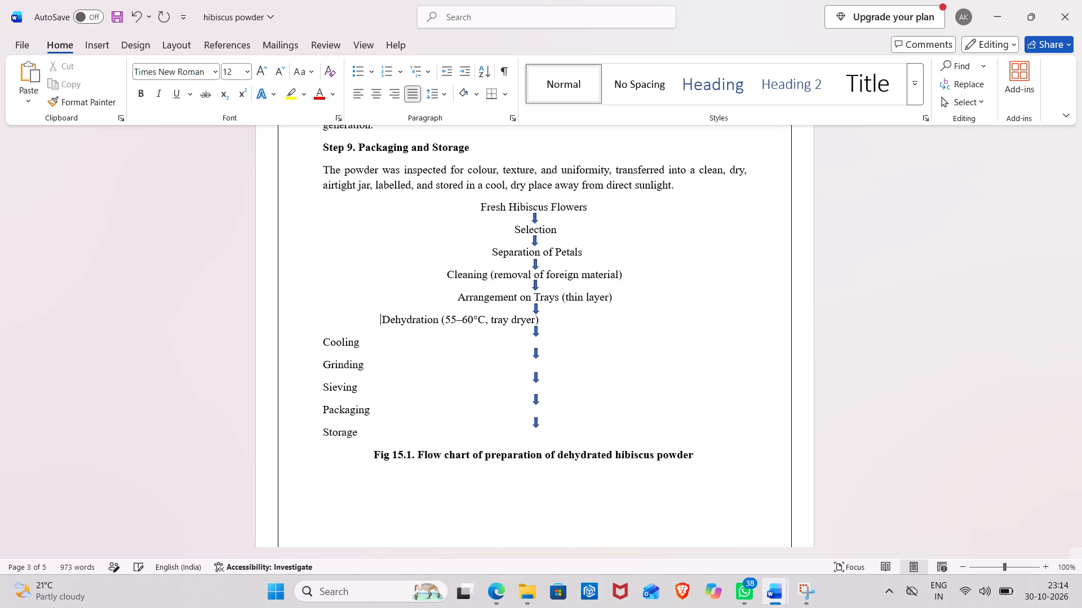
pyautogui.press('space')
pyautogui.press('space')
pyautogui.press('space')
pyautogui.press('space')
pyautogui.press('space')
pyautogui.press('space')
pyautogui.press('space')
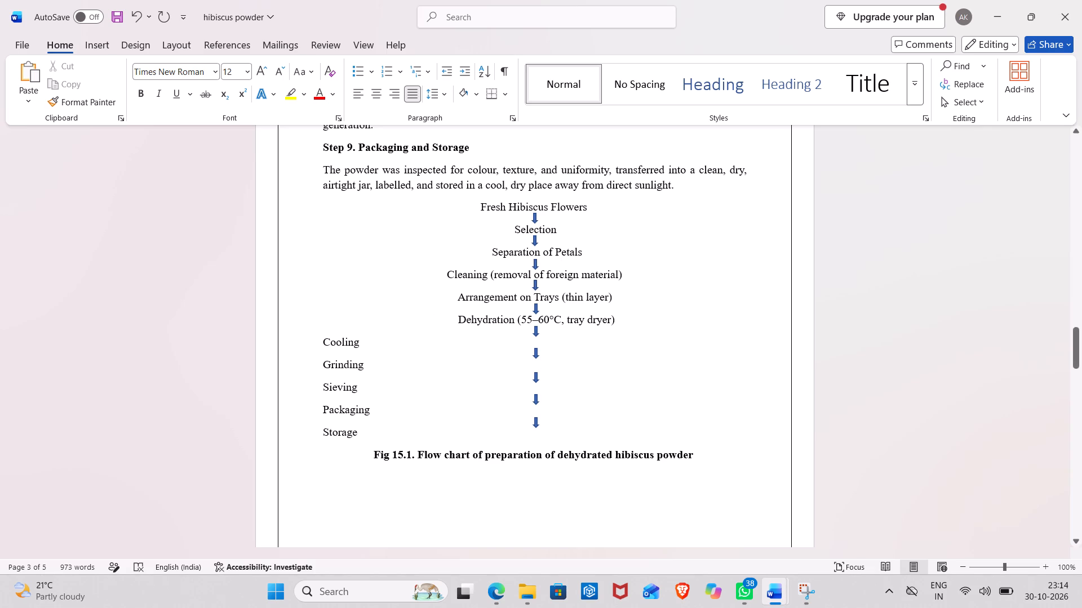
# Pad the "Cooling" line of the flow chart with leading spaces so it is centred on the arrow column.
pyautogui.click(318, 341)
pyautogui.press('space')
pyautogui.press('space')
pyautogui.press('space')
pyautogui.press('space')
pyautogui.press('space')
pyautogui.press('space')
pyautogui.press('space')
pyautogui.press('space')
pyautogui.press('space')
pyautogui.press('space')
pyautogui.press('space')
pyautogui.press('space')
pyautogui.press('space')
pyautogui.press('space')
pyautogui.press('space')
pyautogui.press('space')
pyautogui.press('space')
pyautogui.press('space')
pyautogui.press('space')
pyautogui.press('space')
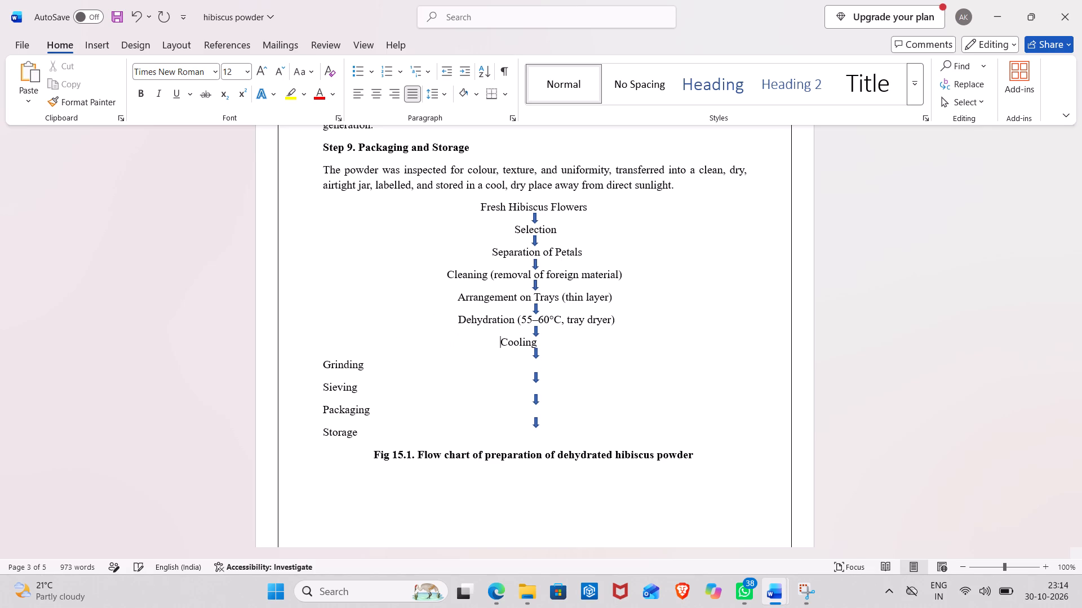
pyautogui.press('space')
pyautogui.press('space')
pyautogui.press('space')
pyautogui.press('space')
pyautogui.press('space')
pyautogui.press('space')
# Pad the "Grinding" line of the flow chart with leading spaces, trimming any excess, so it is centred on the arrow column.
pyautogui.click(315, 364)
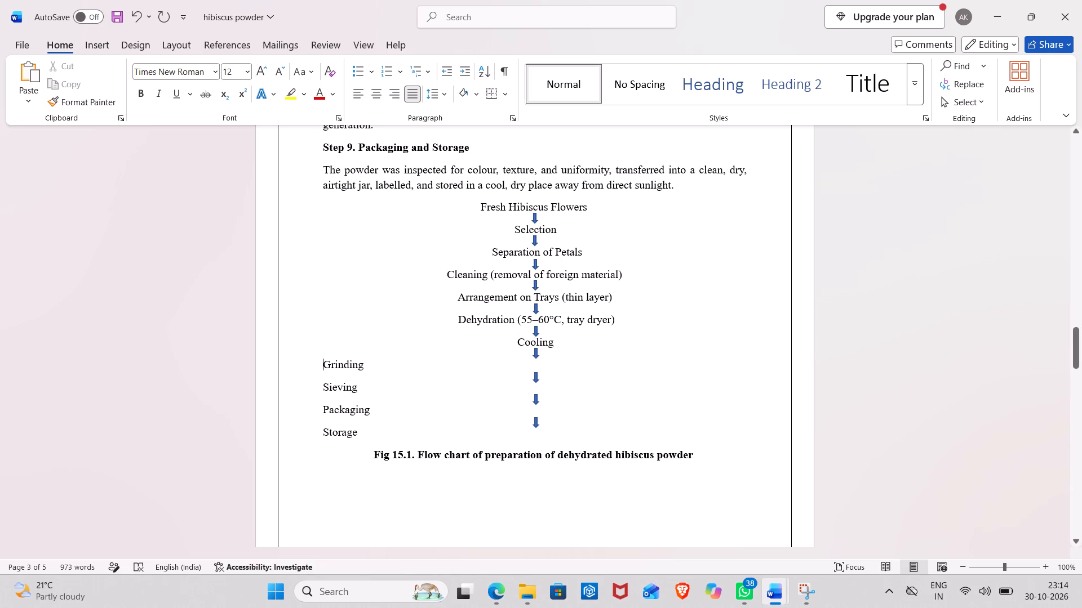
pyautogui.press('space')
pyautogui.press('space')
pyautogui.press('space')
pyautogui.press('space')
pyautogui.press('space')
pyautogui.press('space')
pyautogui.press('space')
pyautogui.press('space')
pyautogui.press('space')
pyautogui.press('space')
pyautogui.press('space')
pyautogui.press('space')
pyautogui.press('space')
pyautogui.press('space')
pyautogui.press('space')
pyautogui.press('space')
pyautogui.press('space')
pyautogui.press('space')
pyautogui.press('space')
pyautogui.press('space')
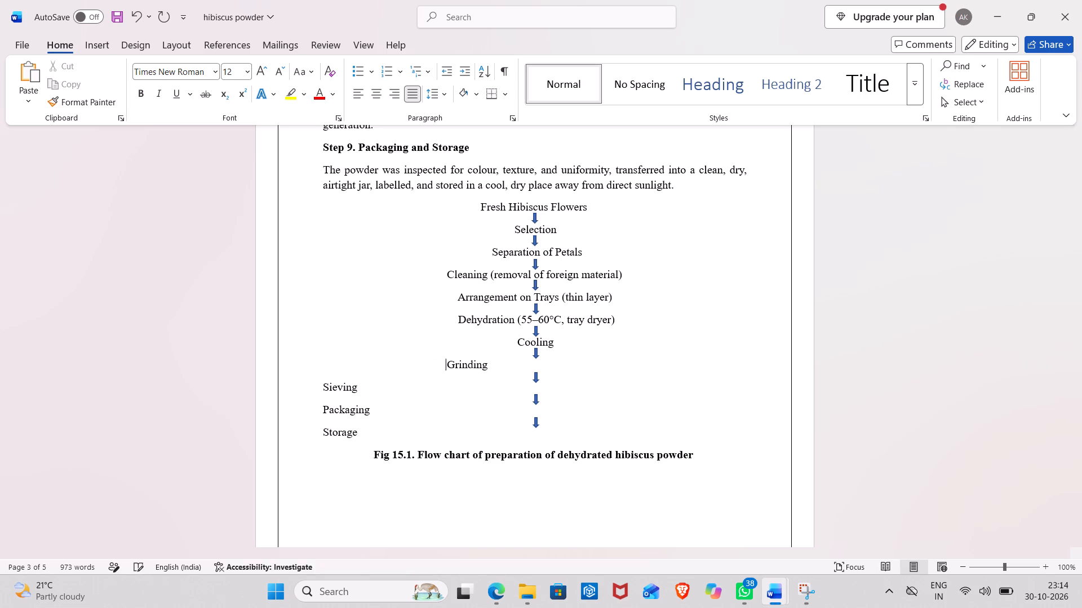
pyautogui.press('space')
pyautogui.press('space')
pyautogui.press('space')
pyautogui.press('space')
pyautogui.press('BackSpace')
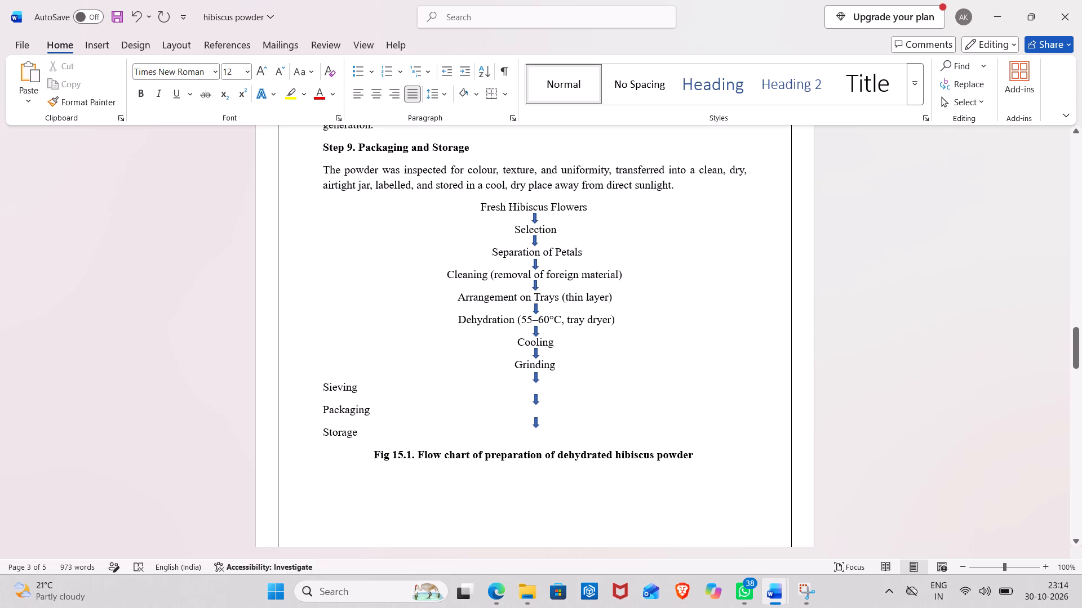
# Pad the "Sieving" line of the flow chart with leading spaces so it is centred on the arrow column.
pyautogui.click(323, 383)
pyautogui.press('space')
pyautogui.press('space')
pyautogui.press('space')
pyautogui.press('space')
pyautogui.press('space')
pyautogui.press('space')
pyautogui.press('space')
pyautogui.press('space')
pyautogui.press('space')
pyautogui.press('space')
pyautogui.press('space')
pyautogui.press('space')
pyautogui.press('space')
pyautogui.press('space')
pyautogui.press('space')
pyautogui.press('space')
pyautogui.press('space')
pyautogui.press('space')
pyautogui.press('space')
pyautogui.press('space')
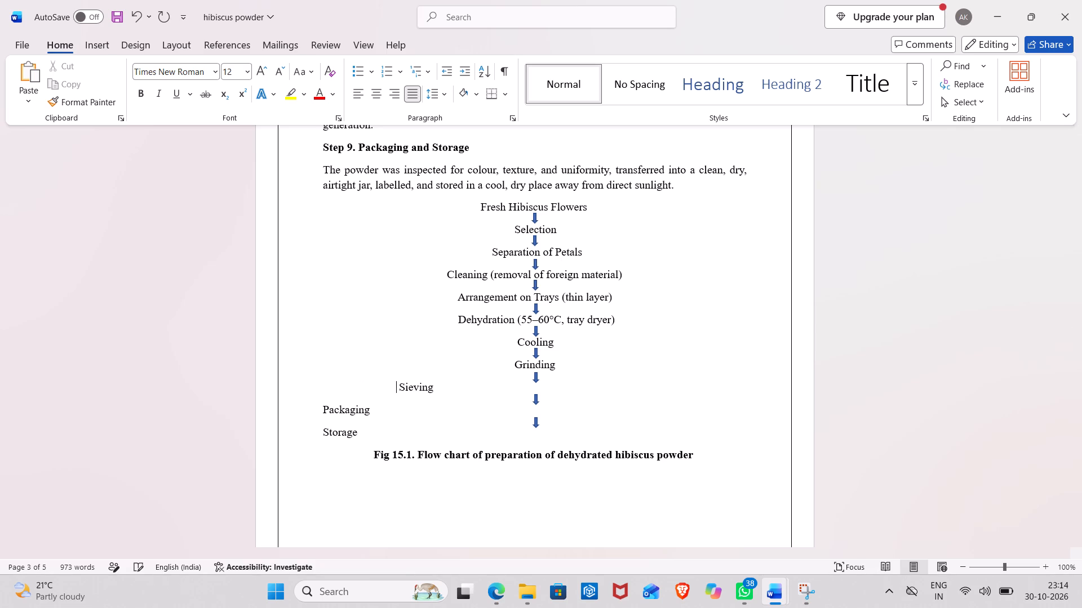
pyautogui.press('space')
pyautogui.press('space')
pyautogui.press('space')
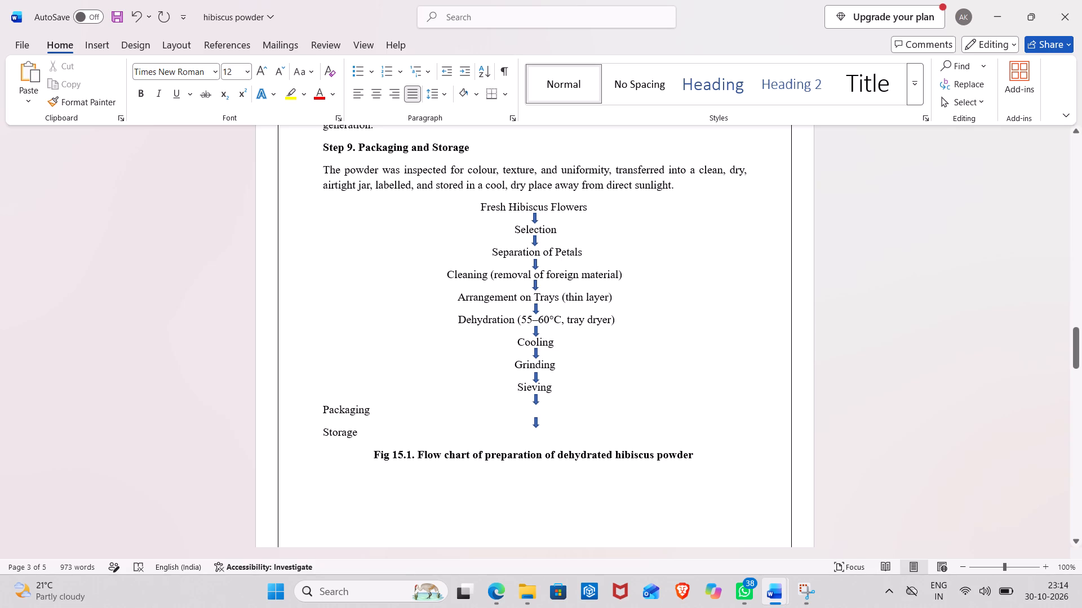
# Pad the "Packaging" line of the flow chart with leading spaces so it is centred on the arrow column.
pyautogui.click(317, 406)
pyautogui.press('space')
pyautogui.press('space')
pyautogui.press('space')
pyautogui.press('space')
pyautogui.press('space')
pyautogui.press('space')
pyautogui.press('space')
pyautogui.press('space')
pyautogui.press('space')
pyautogui.press('space')
pyautogui.press('space')
pyautogui.press('space')
pyautogui.press('space')
pyautogui.press('space')
pyautogui.press('space')
pyautogui.press('space')
pyautogui.press('space')
pyautogui.press('space')
pyautogui.press('space')
pyautogui.press('space')
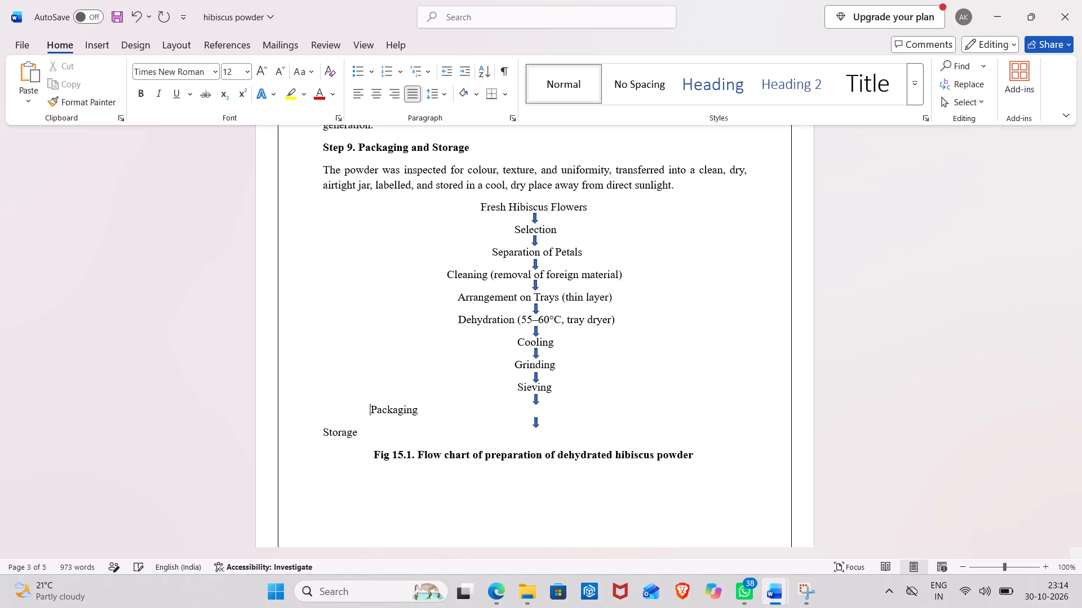
pyautogui.press('space')
pyautogui.press('space')
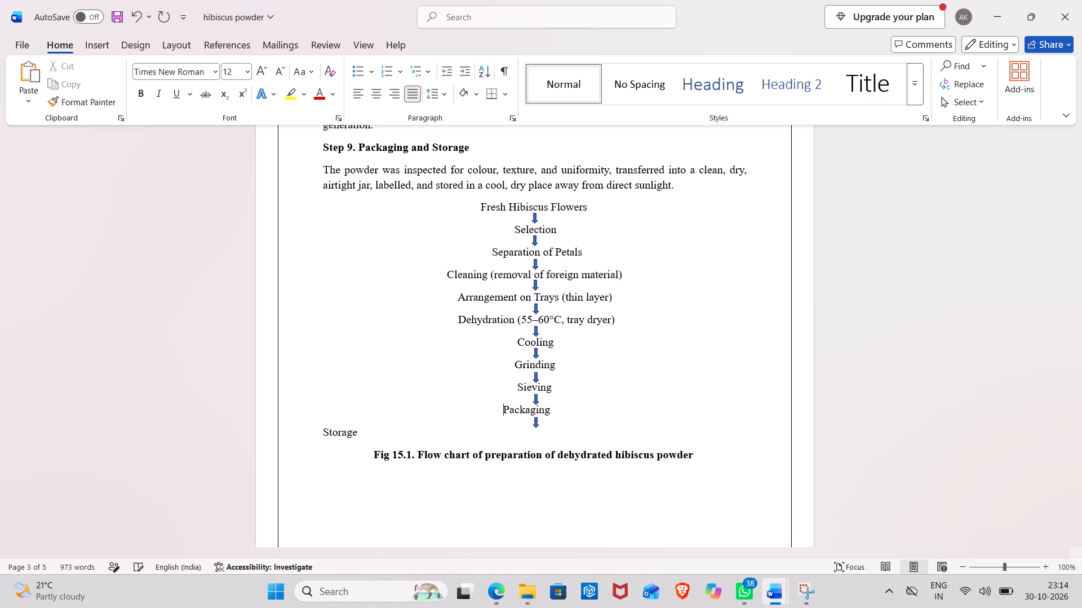
pyautogui.press('space')
pyautogui.press('space')
pyautogui.press('space')
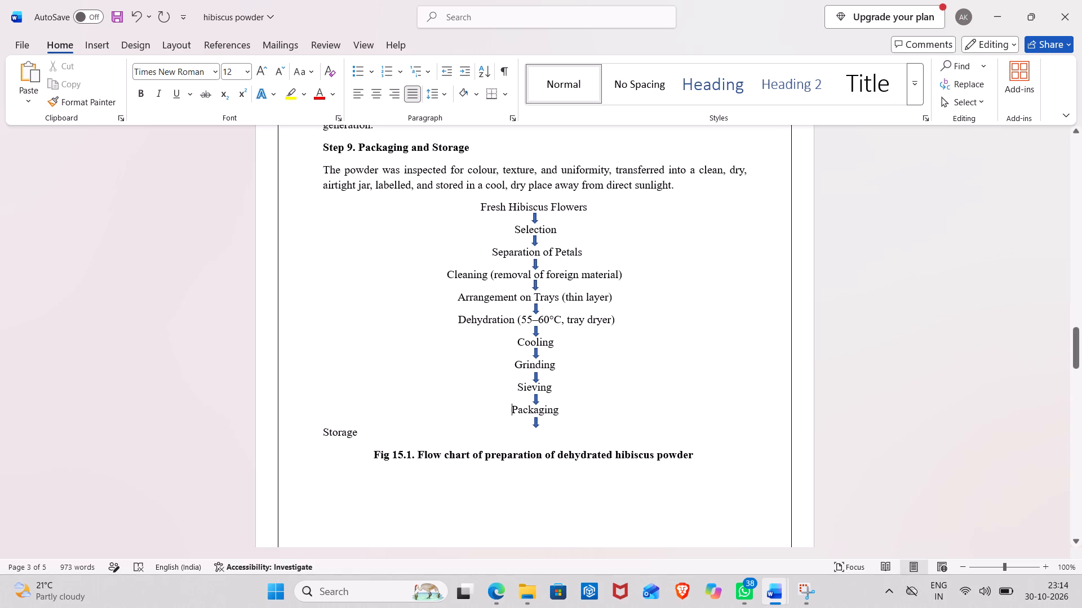
# Pad the final "Storage" line of the flow chart with leading spaces so it is centred under the last arrow.
pyautogui.click(319, 428)
pyautogui.press('space')
pyautogui.press('space')
pyautogui.press('space')
pyautogui.press('space')
pyautogui.press('space')
pyautogui.press('space')
pyautogui.press('space')
pyautogui.press('space')
pyautogui.press('space')
pyautogui.press('space')
pyautogui.press('space')
pyautogui.press('space')
pyautogui.press('space')
pyautogui.press('space')
pyautogui.press('space')
pyautogui.press('space')
pyautogui.press('space')
pyautogui.press('space')
pyautogui.press('space')
pyautogui.press('space')
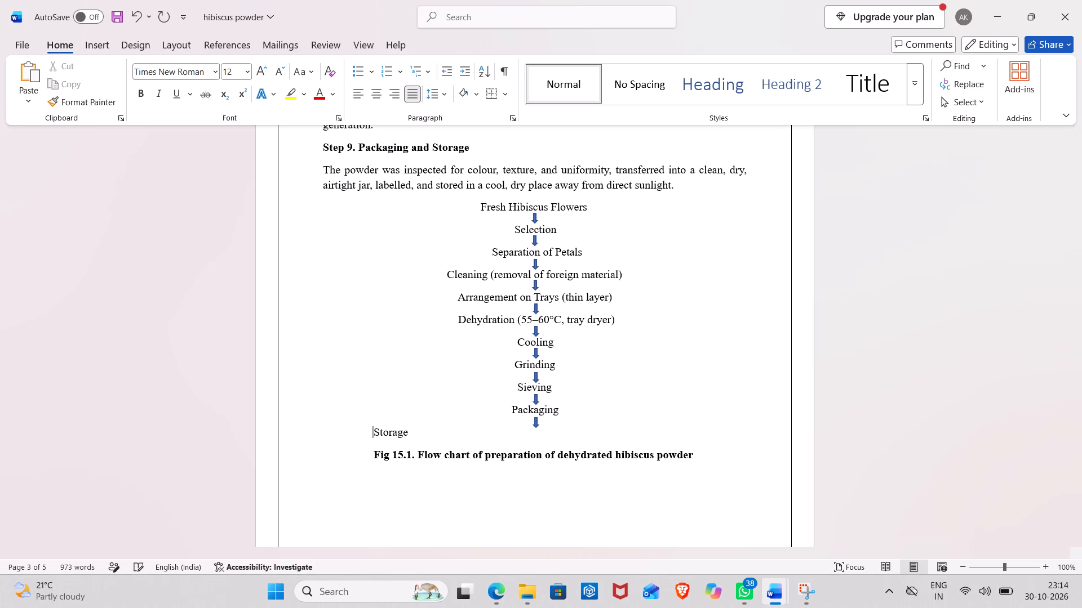
pyautogui.press('space')
pyautogui.press('space')
pyautogui.press('space')
pyautogui.press('space')
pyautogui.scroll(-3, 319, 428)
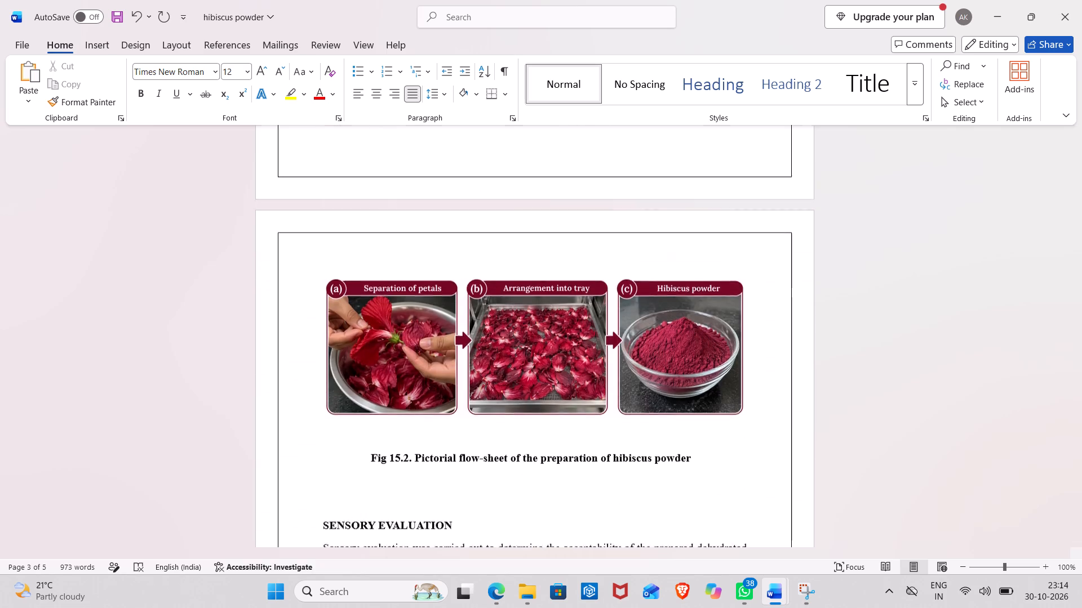
# Review the report from the Fig 15.2 pictorial flow-sheet back through the flow chart and methodology to the review of literature.
pyautogui.scroll(-1, 319, 428)
pyautogui.scroll(2, 319, 428)
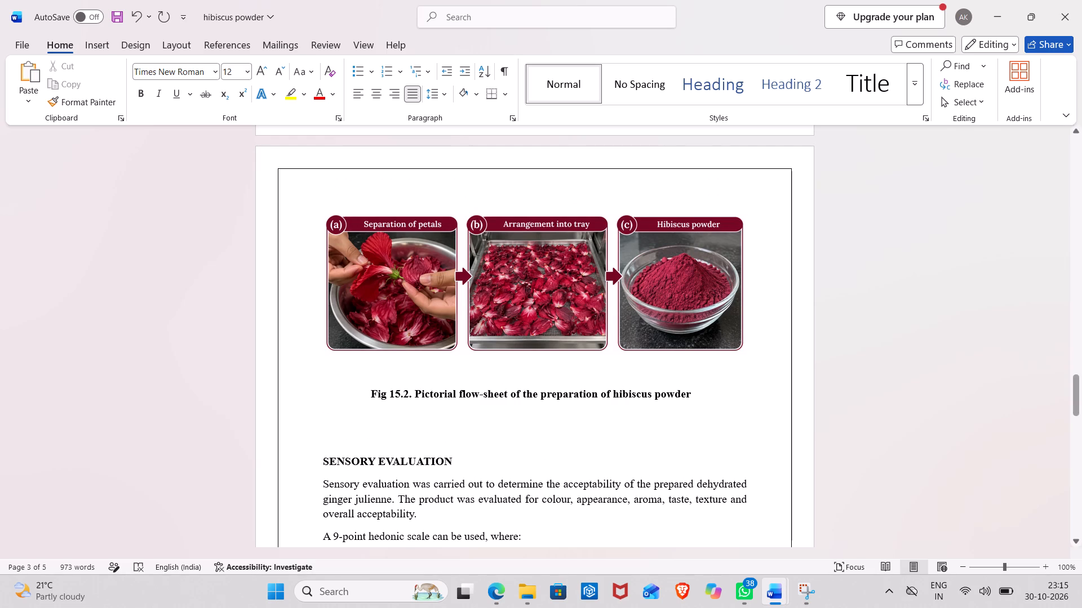
pyautogui.scroll(4, 525, 336)
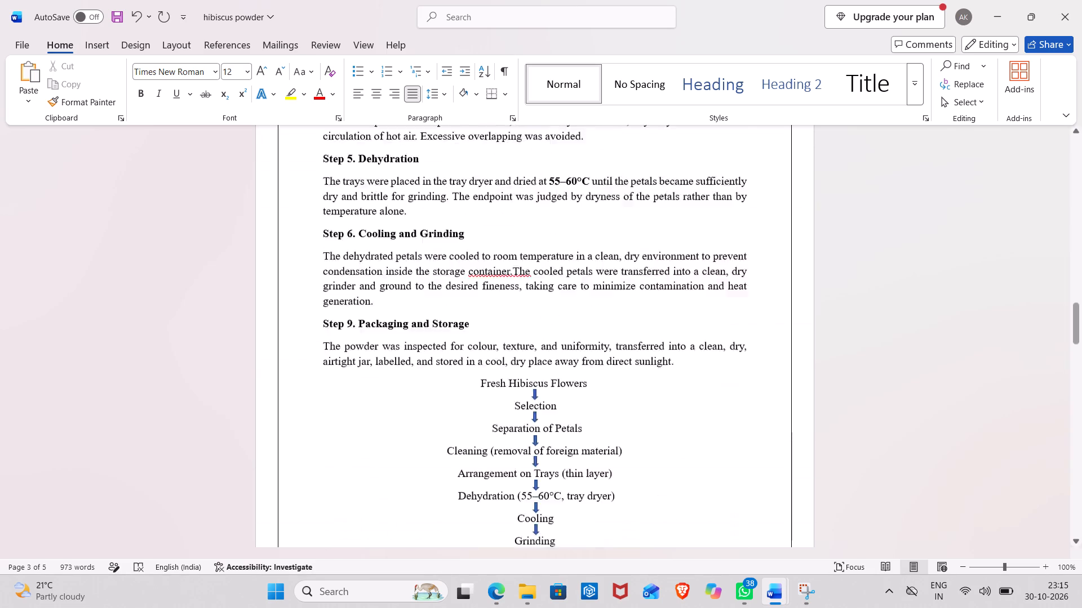
pyautogui.scroll(2, 525, 336)
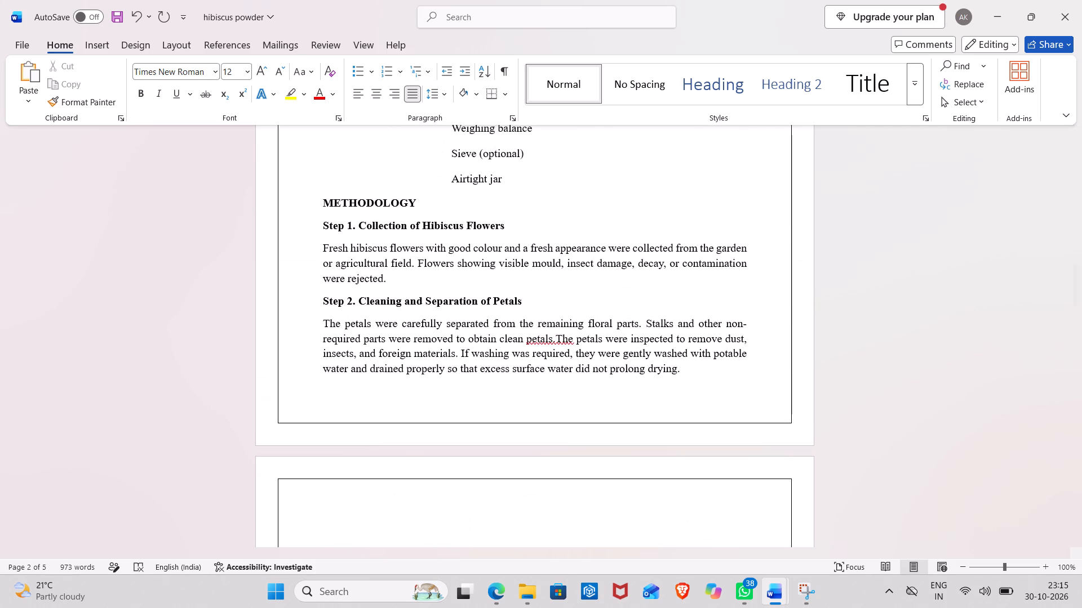
pyautogui.scroll(5, 525, 336)
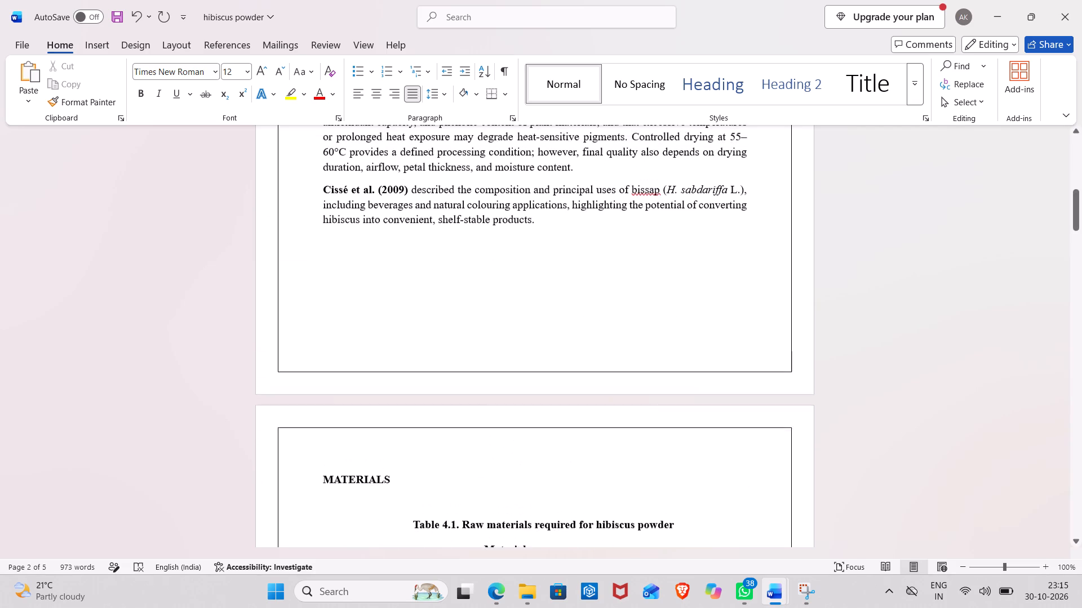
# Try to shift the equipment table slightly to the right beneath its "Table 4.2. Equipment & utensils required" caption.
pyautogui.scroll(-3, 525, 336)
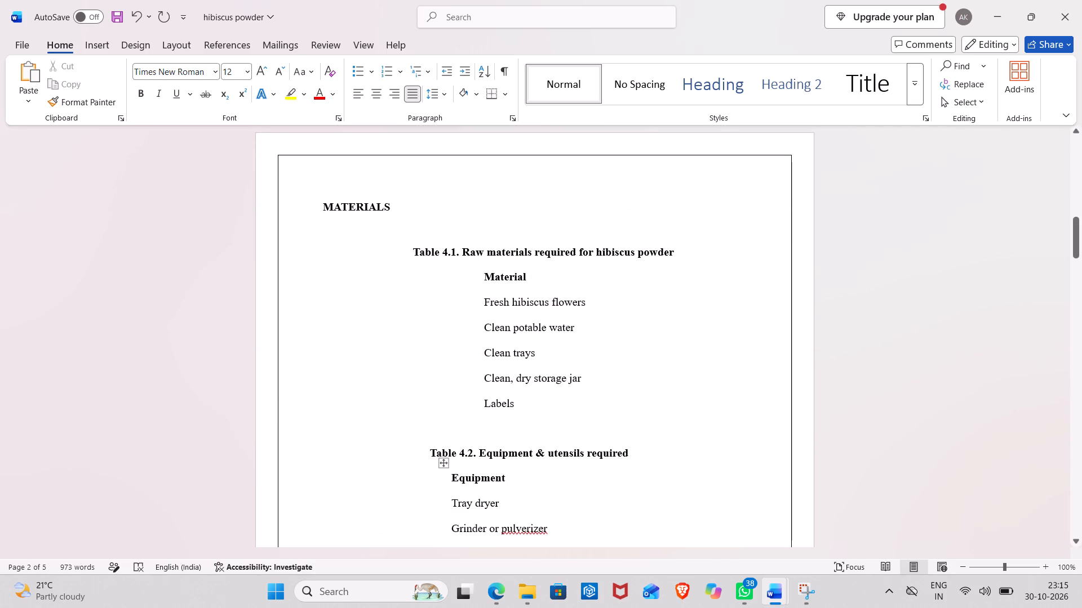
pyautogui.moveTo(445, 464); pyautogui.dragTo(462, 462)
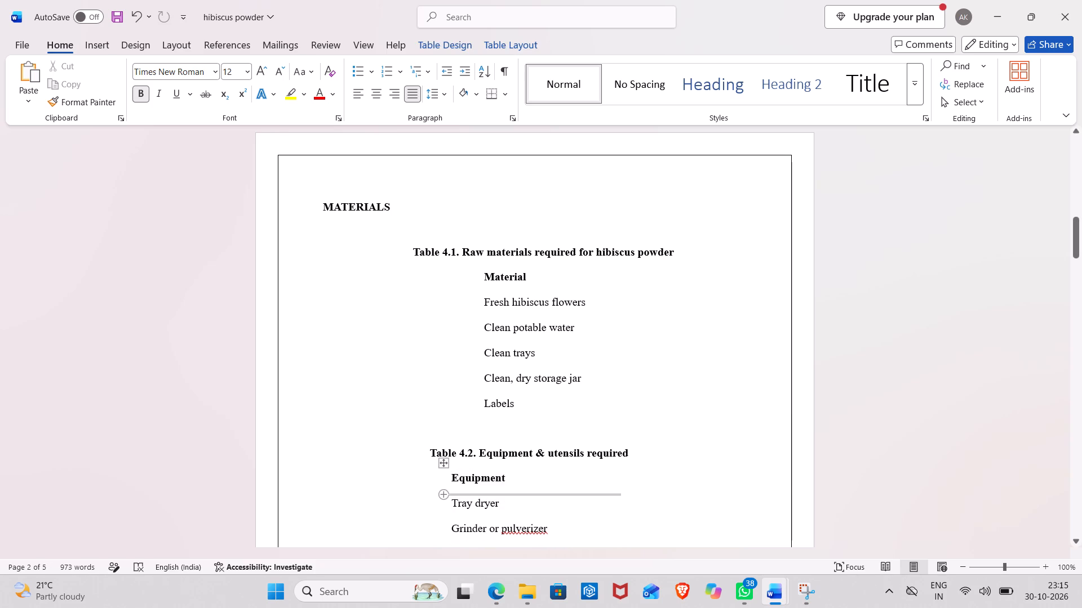
# Check the layout of the whole report, from the equipment table through the references and back to the title.
pyautogui.scroll(-2, 392, 423)
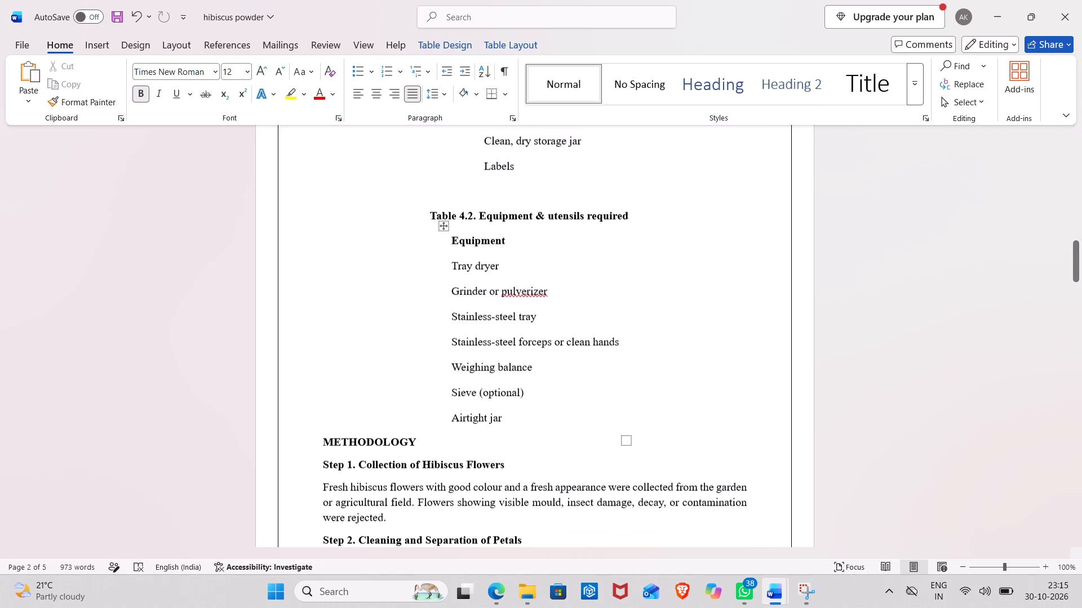
pyautogui.scroll(-2, 392, 423)
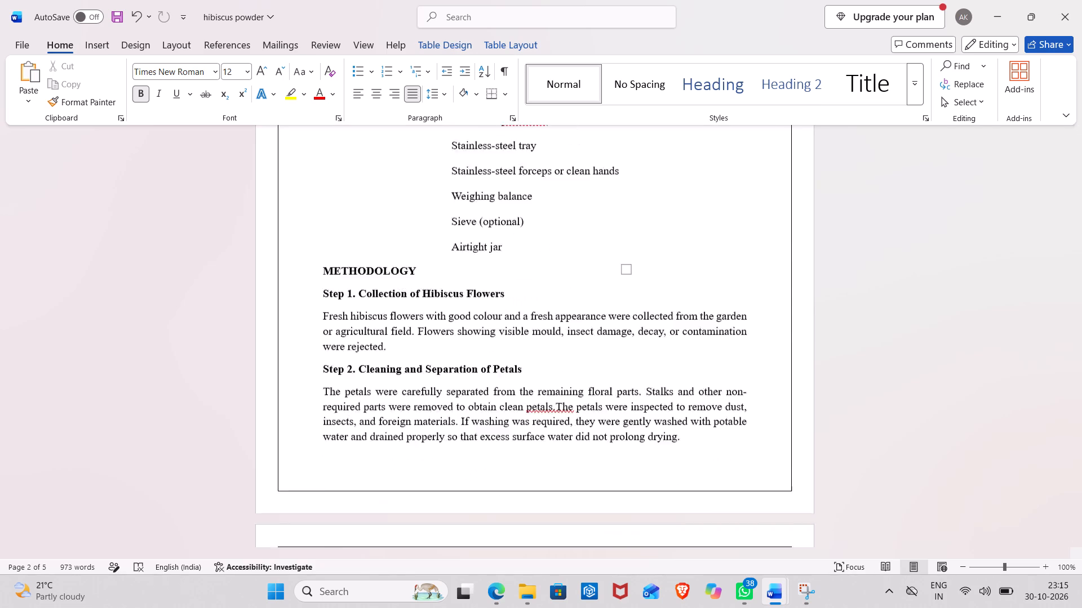
pyautogui.scroll(-9, 392, 423)
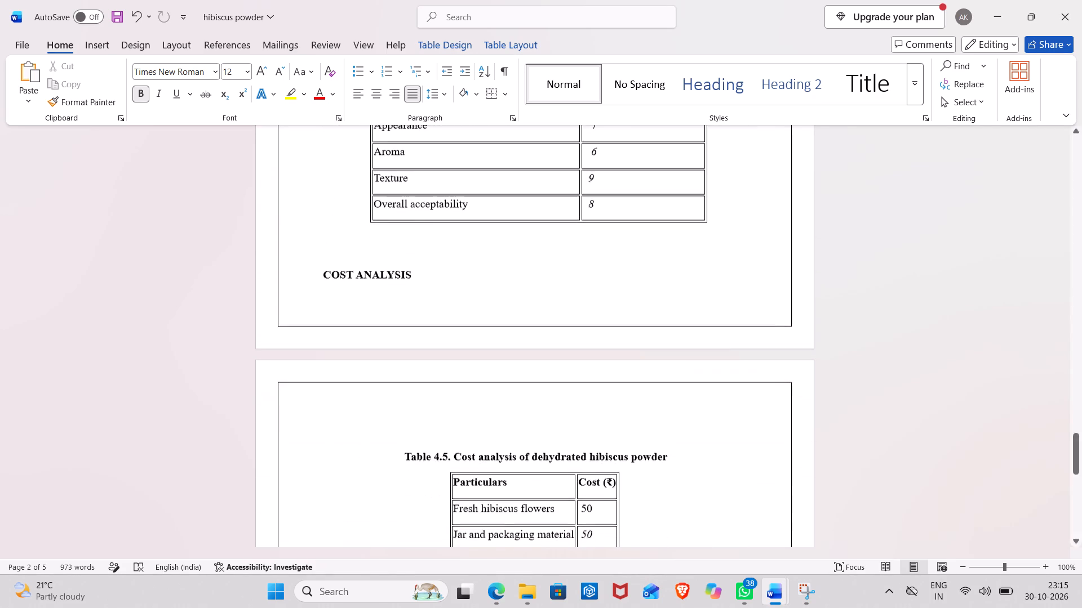
pyautogui.scroll(-6, 392, 423)
pyautogui.scroll(1, 392, 423)
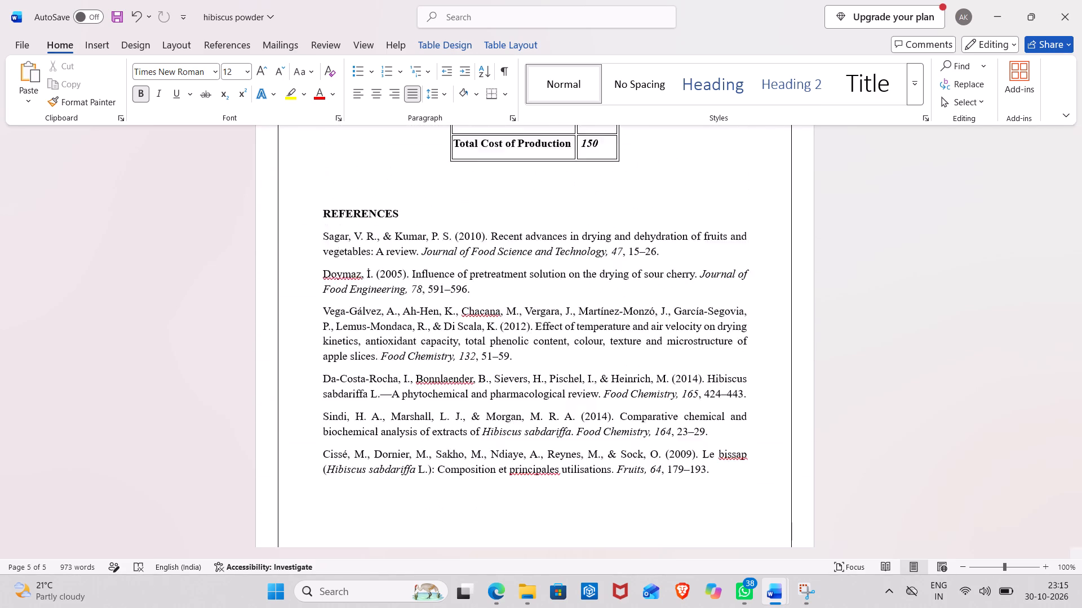
pyautogui.scroll(10, 392, 423)
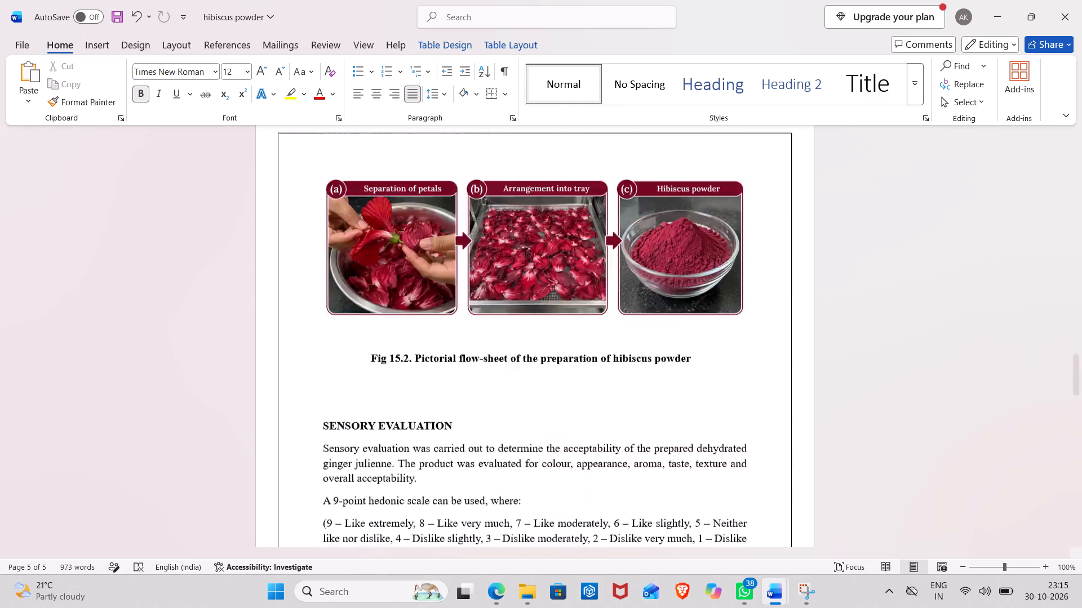
pyautogui.scroll(11, 392, 423)
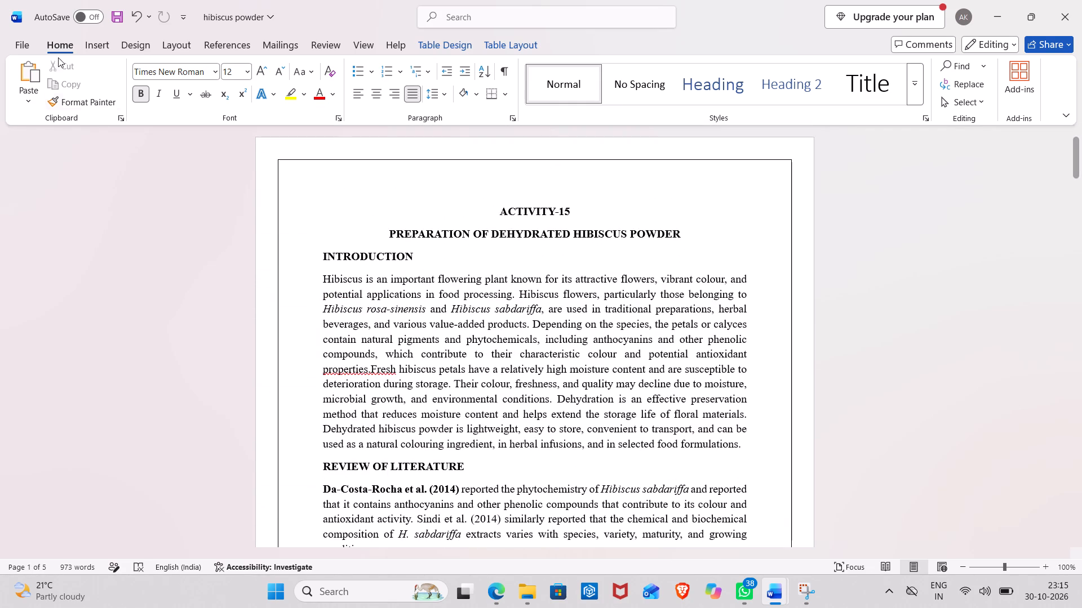
# Save the report as a Word document named "hibiscus powder" in the Downloads folder.
pyautogui.click(25, 50)
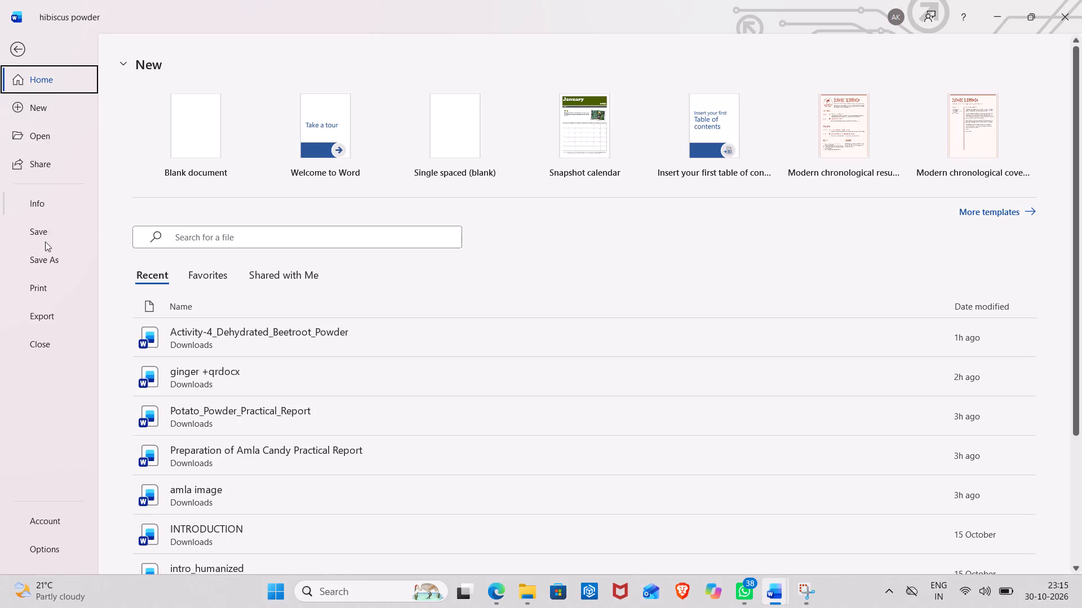
pyautogui.click(48, 262)
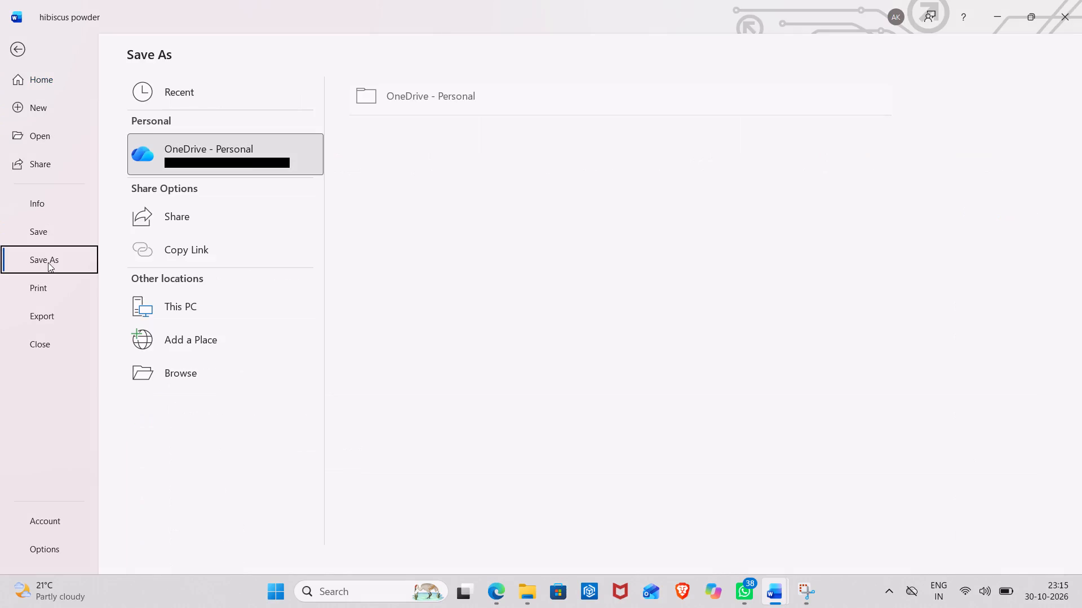
pyautogui.click(168, 318)
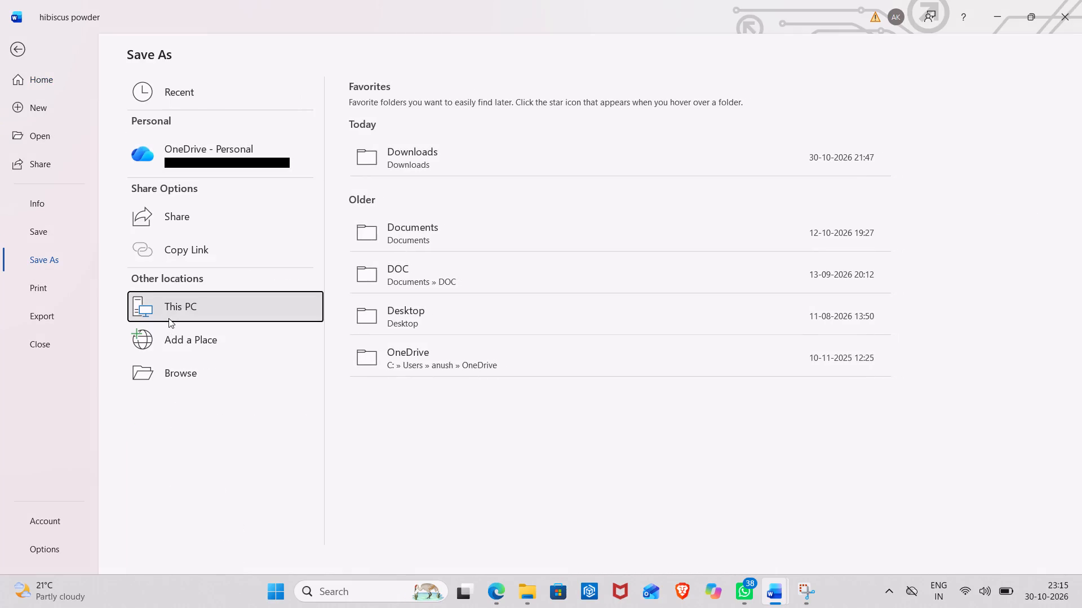
pyautogui.click(426, 167)
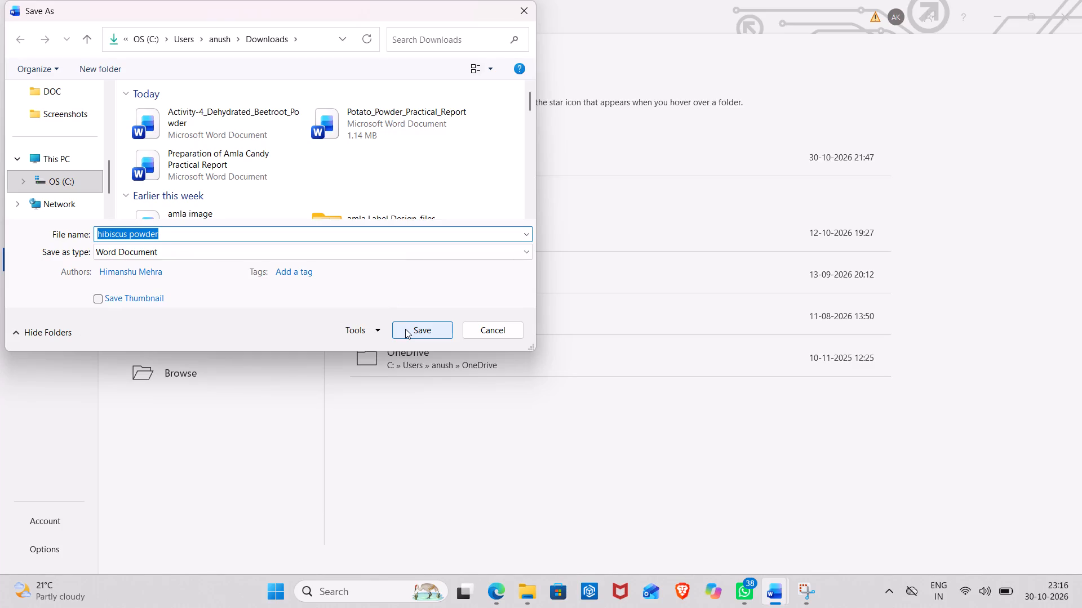
pyautogui.click(405, 329)
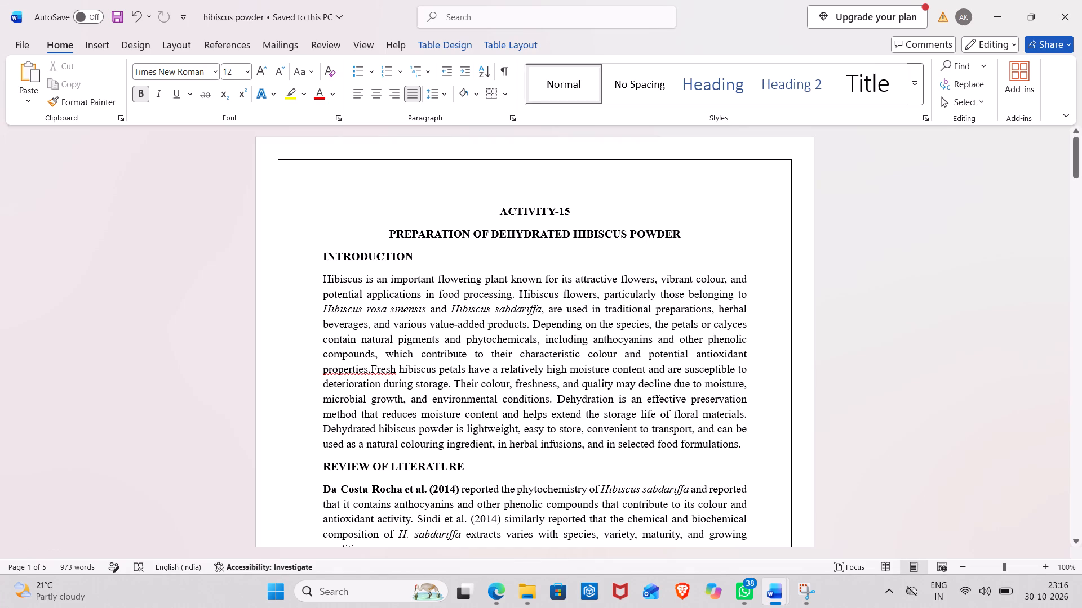
pyautogui.scroll(-6, 405, 329)
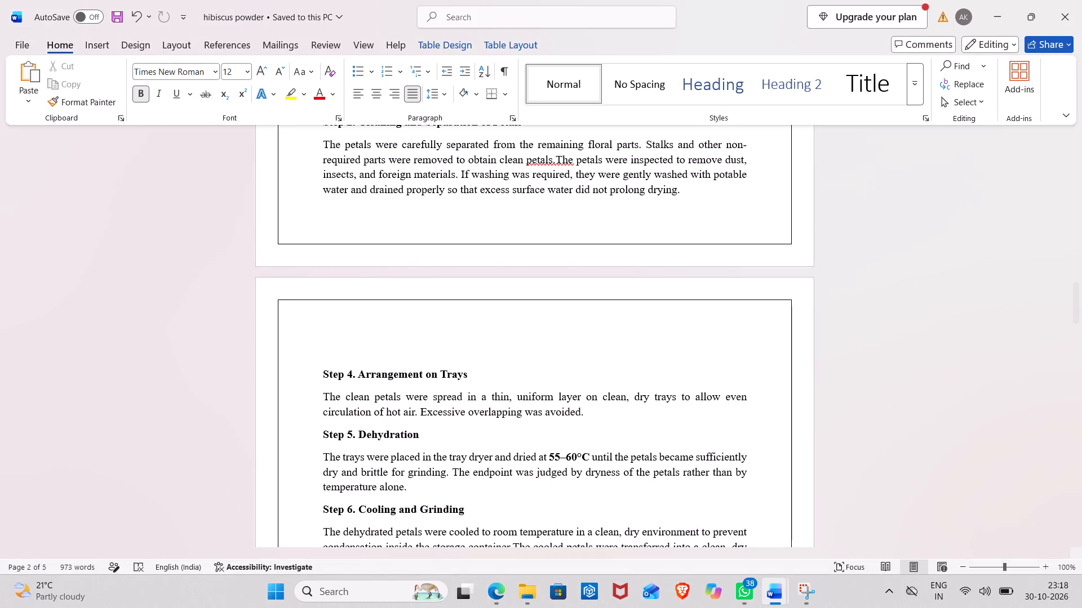
pyautogui.scroll(-7, 650, 401)
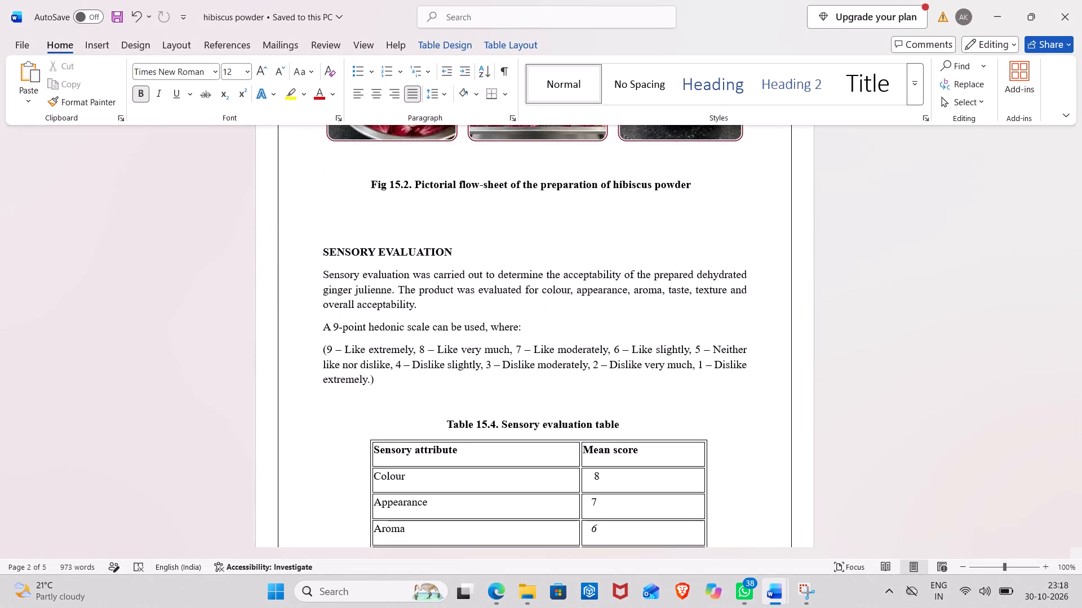
pyautogui.scroll(-7, 650, 401)
pyautogui.scroll(1, 650, 401)
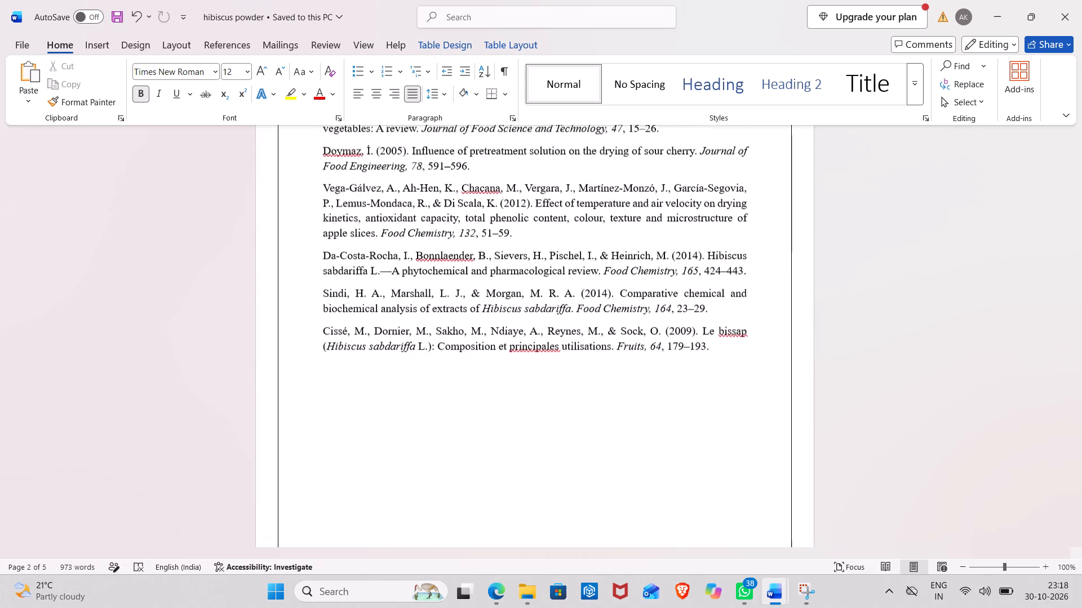
pyautogui.scroll(2, 650, 401)
pyautogui.click(660, 323)
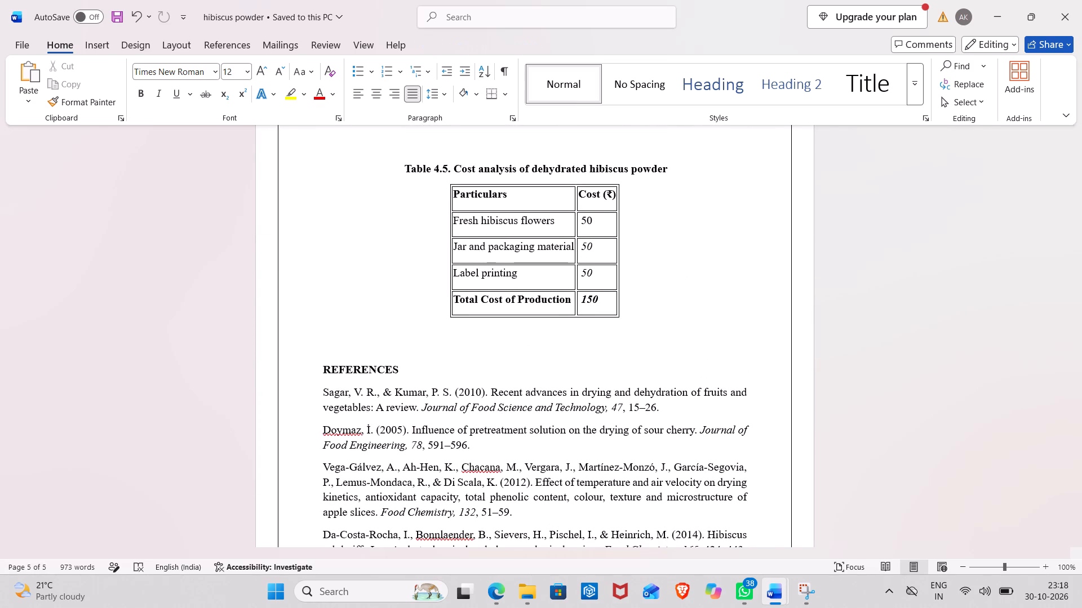
pyautogui.hotkey('ctrl', 'v')
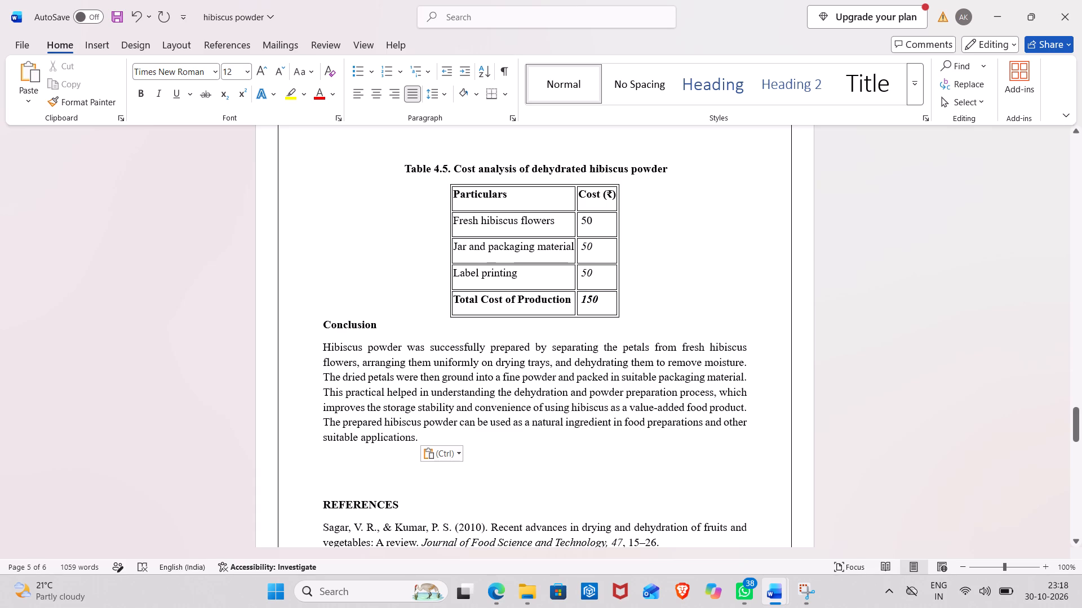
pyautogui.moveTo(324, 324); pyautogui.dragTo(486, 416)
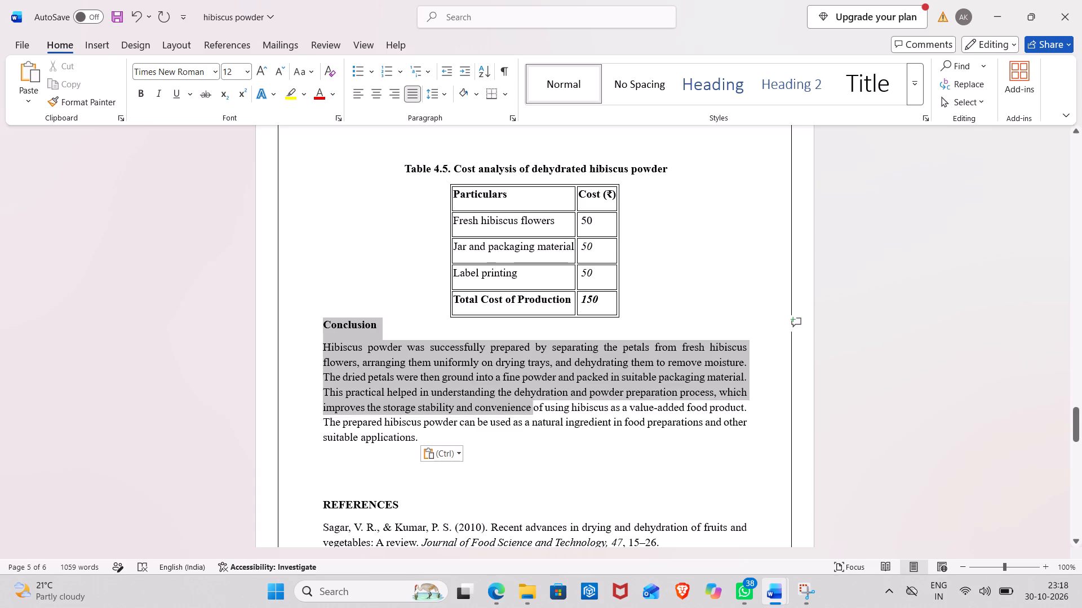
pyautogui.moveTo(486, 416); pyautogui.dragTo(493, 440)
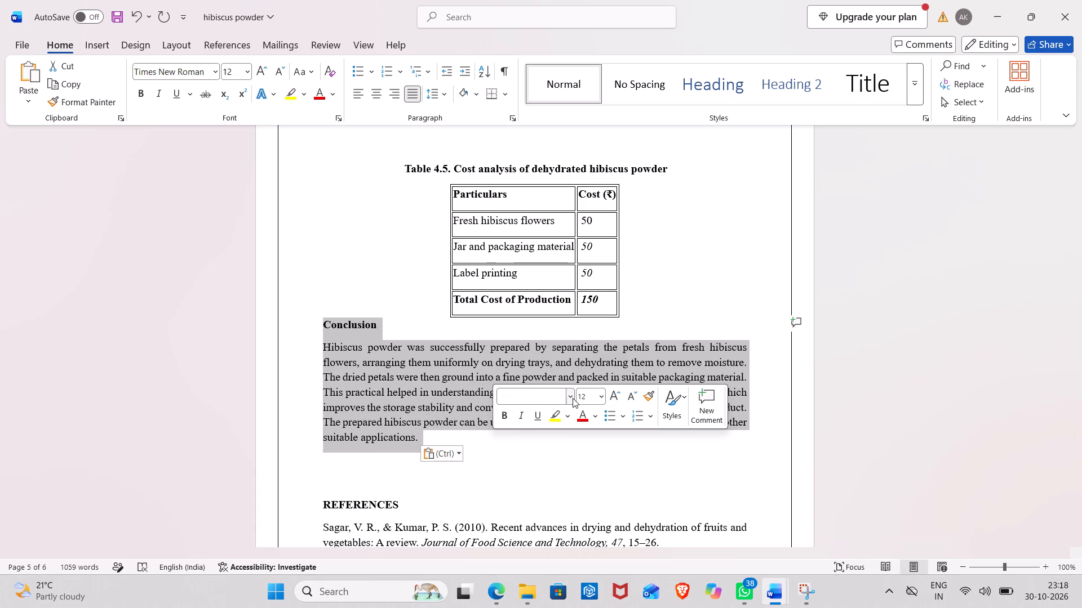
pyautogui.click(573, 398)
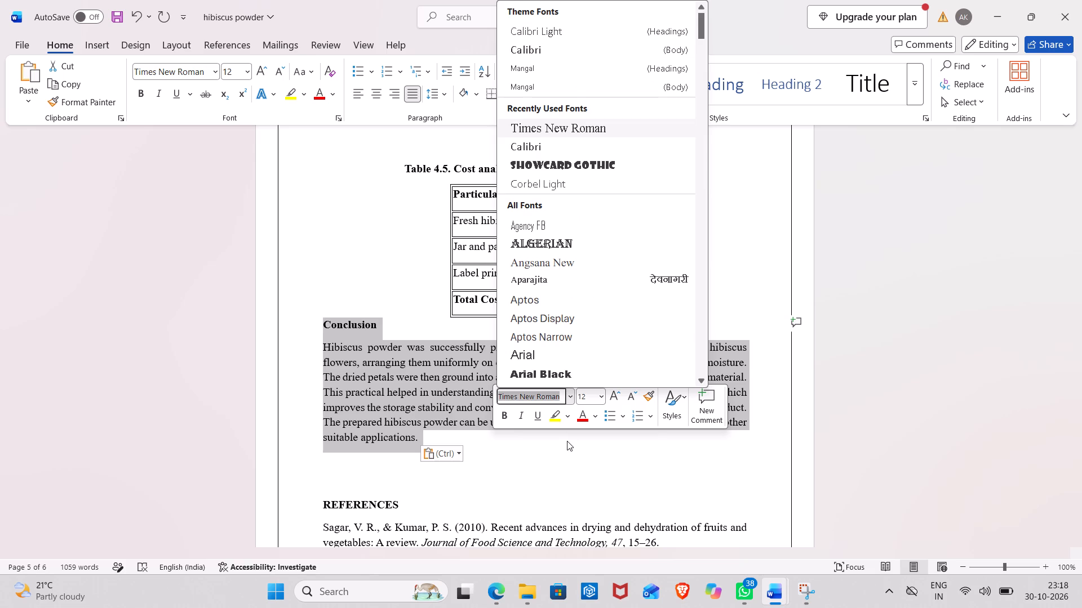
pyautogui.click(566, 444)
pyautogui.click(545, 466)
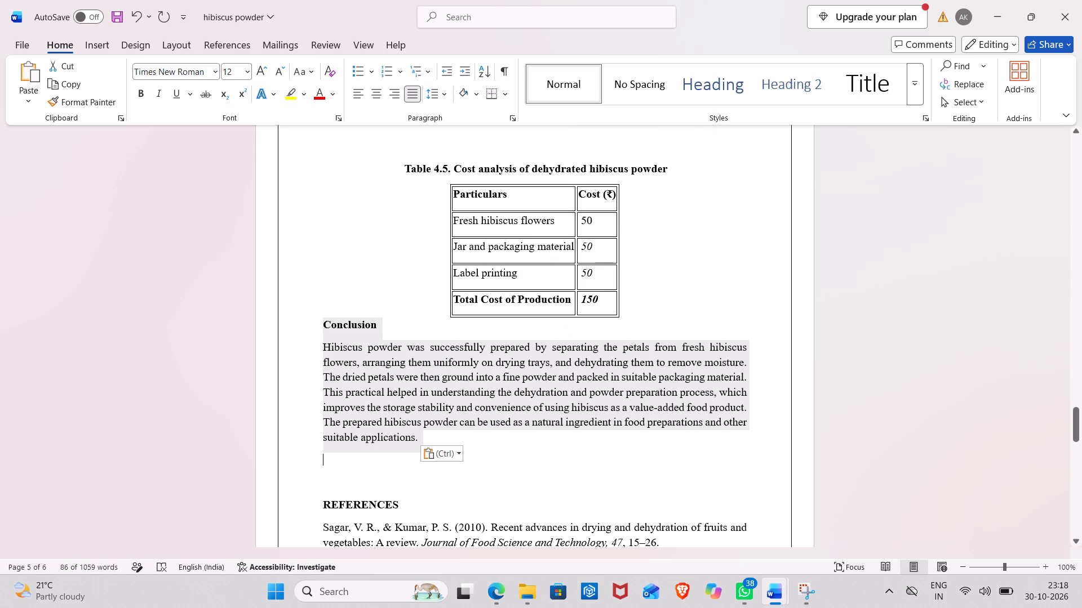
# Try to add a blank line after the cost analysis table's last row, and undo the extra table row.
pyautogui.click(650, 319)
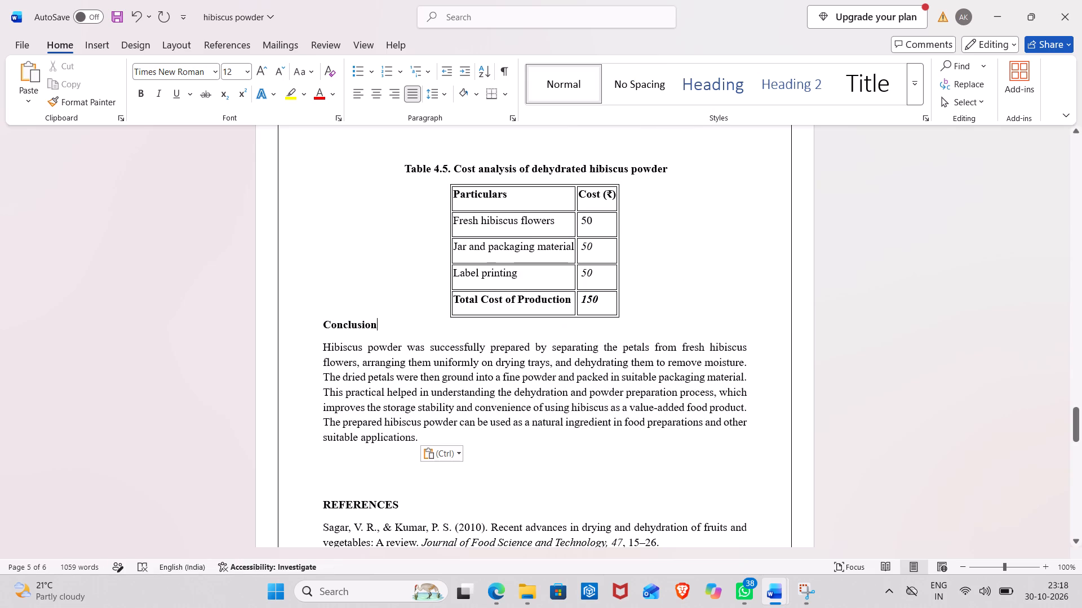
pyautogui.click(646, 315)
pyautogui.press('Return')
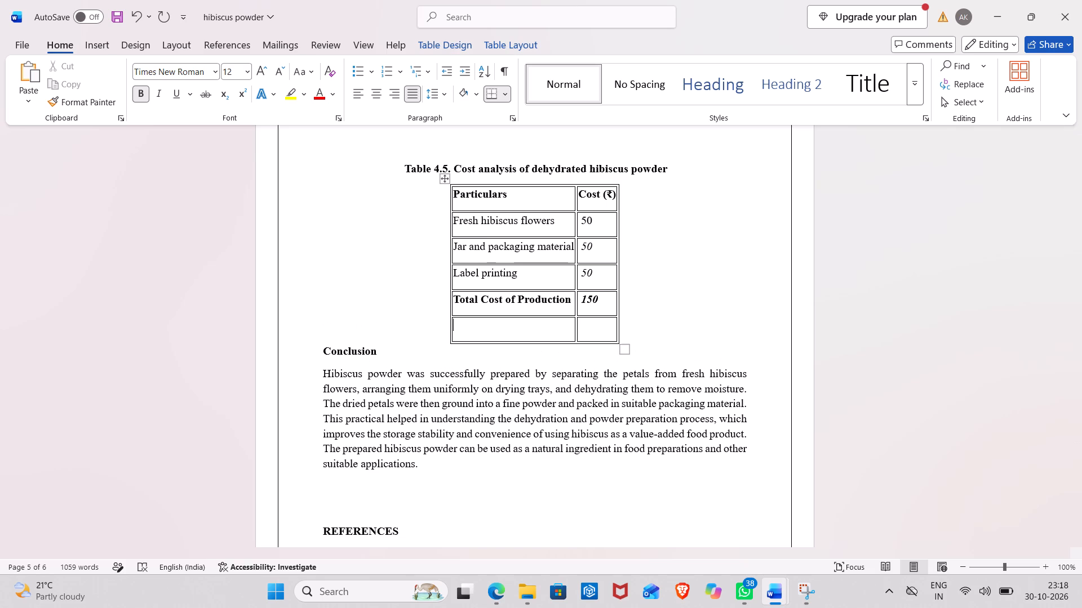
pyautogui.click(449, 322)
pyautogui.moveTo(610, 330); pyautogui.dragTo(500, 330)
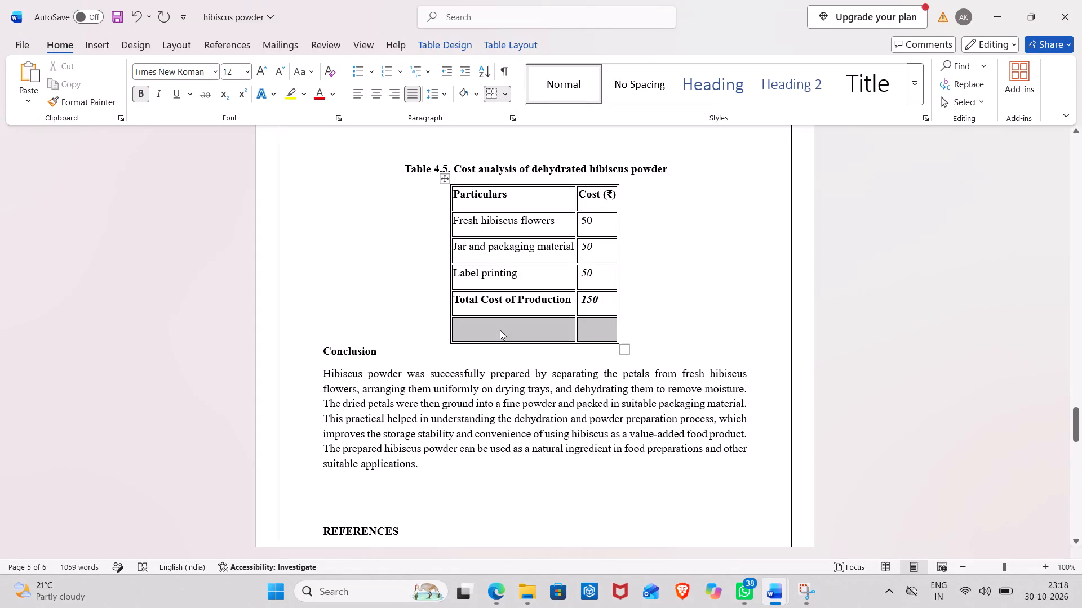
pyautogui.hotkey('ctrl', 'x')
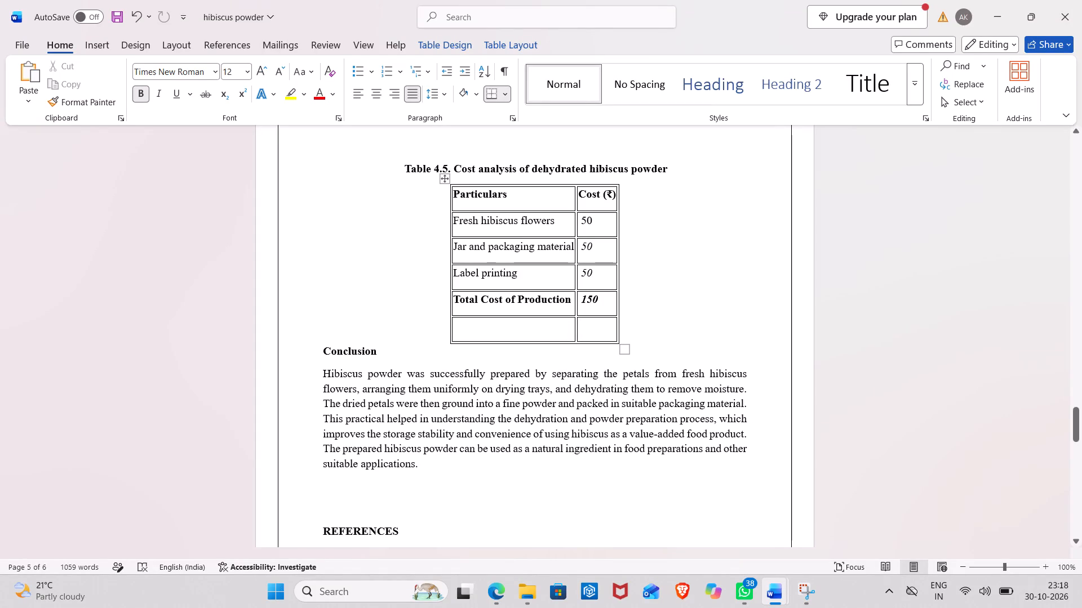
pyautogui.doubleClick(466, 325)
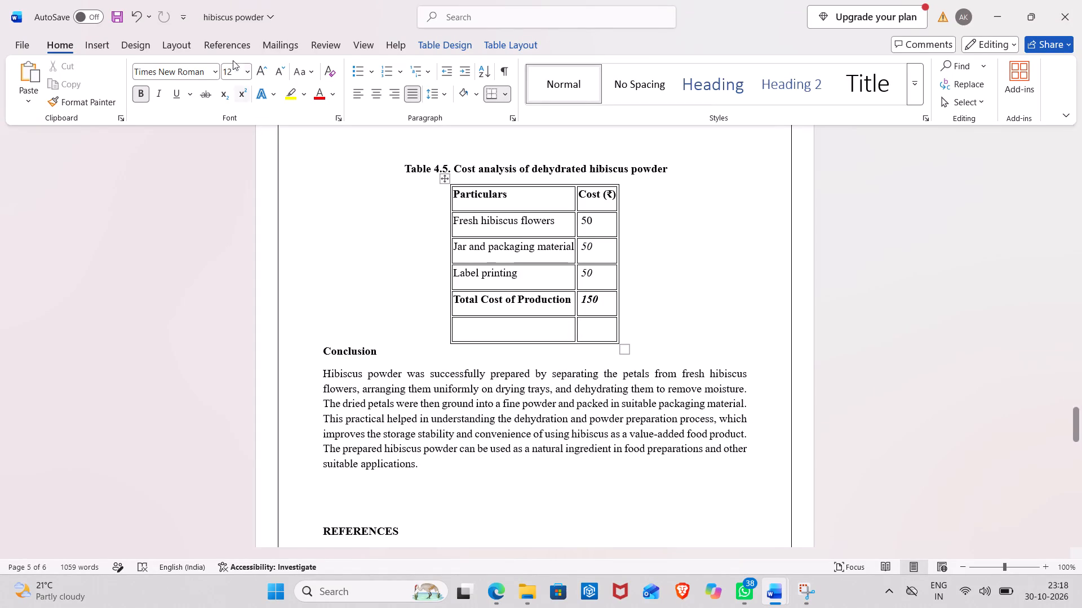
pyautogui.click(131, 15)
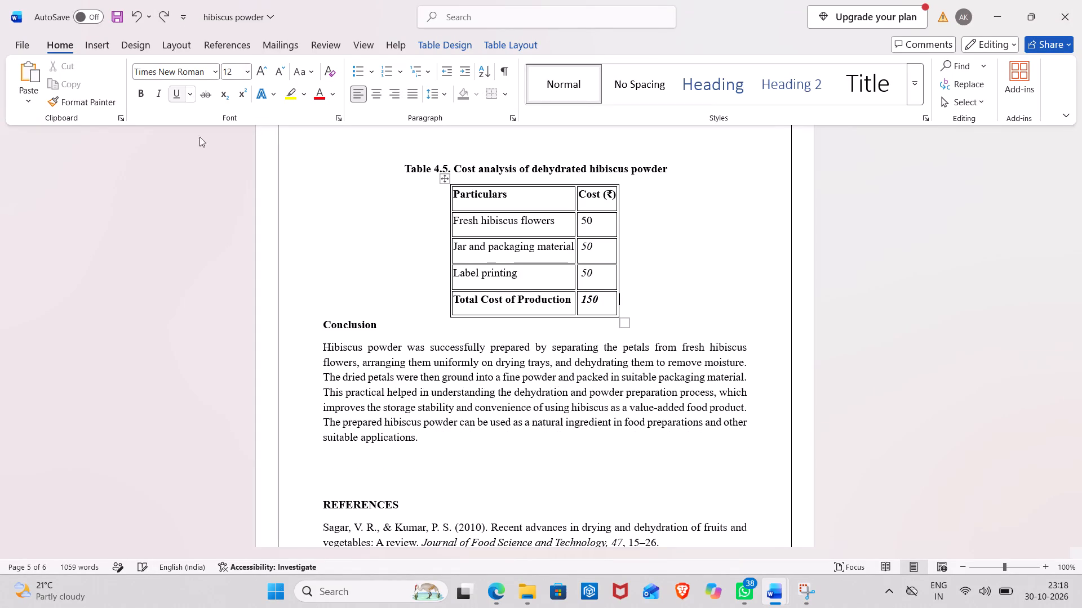
# Insert a blank line before the Conclusion heading to separate it from the cost analysis table.
pyautogui.click(321, 319)
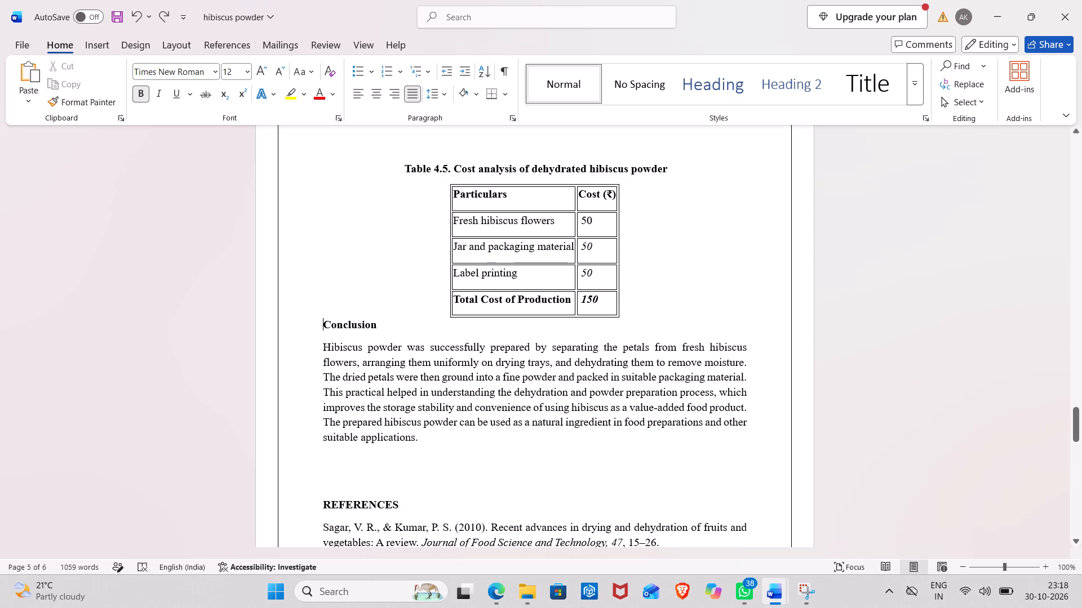
pyautogui.press('Return')
pyautogui.scroll(-1, 321, 319)
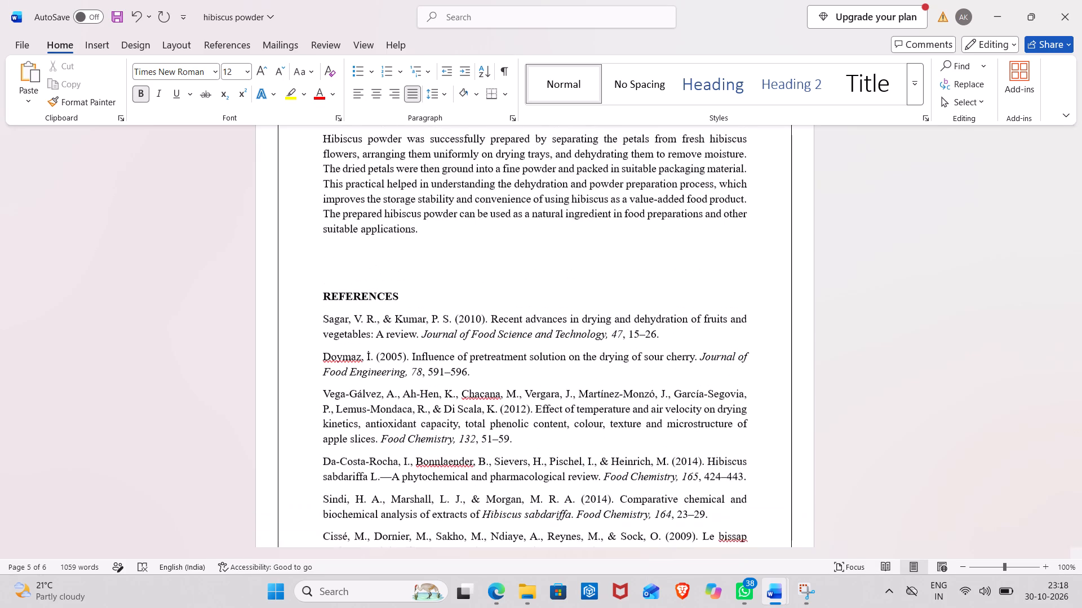
pyautogui.scroll(-1, 321, 319)
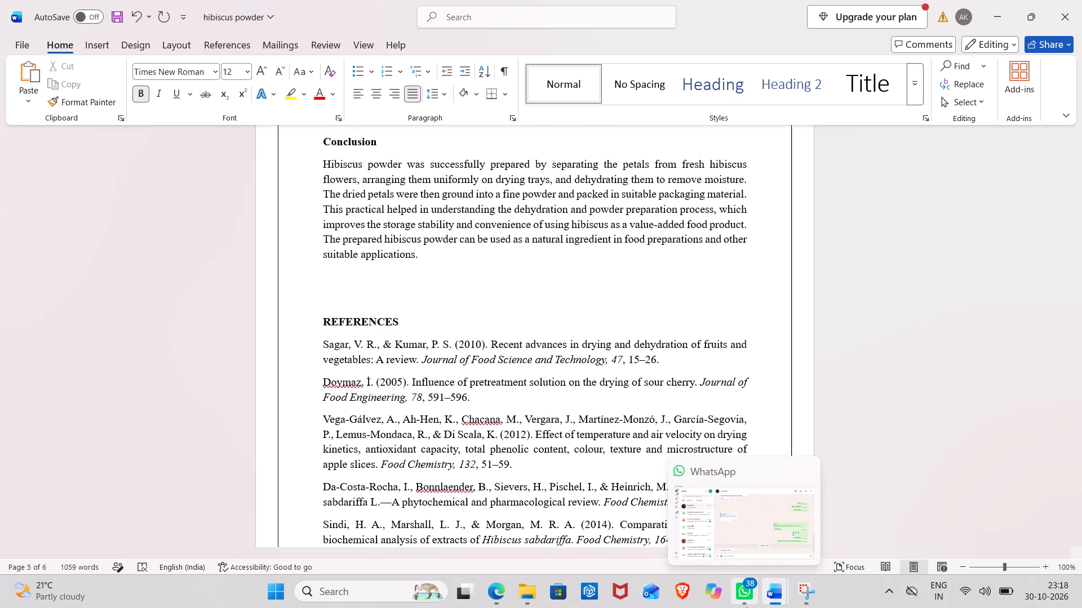
# Switch to the browser, search for "pdf to qr code" and open the generatorqr.com page for generating a QR code from a PDF.
pyautogui.click(496, 604)
pyautogui.scroll(-3, 544, 358)
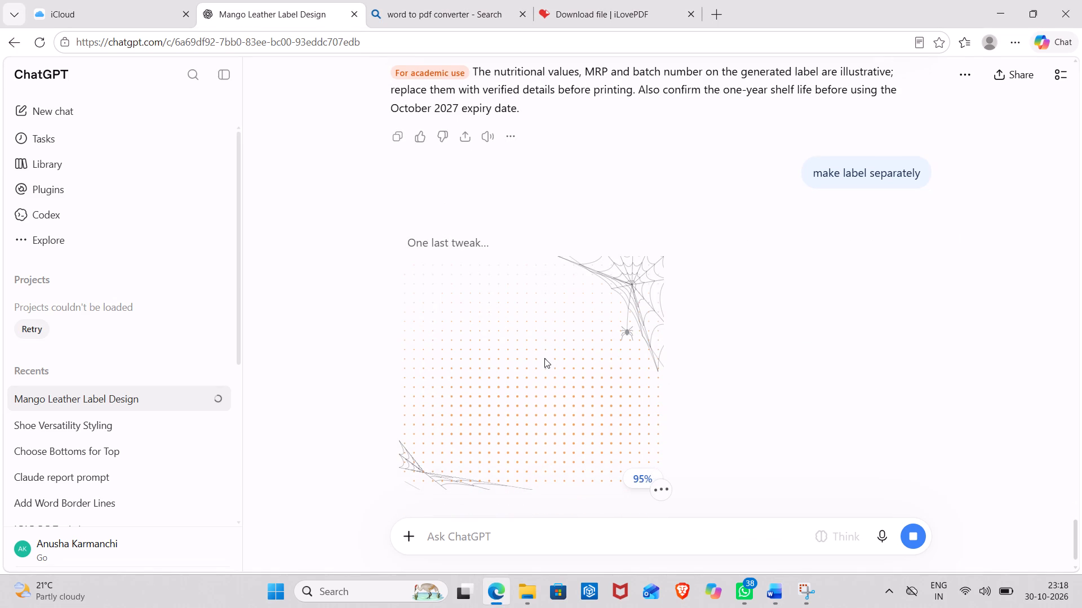
pyautogui.click(475, 0)
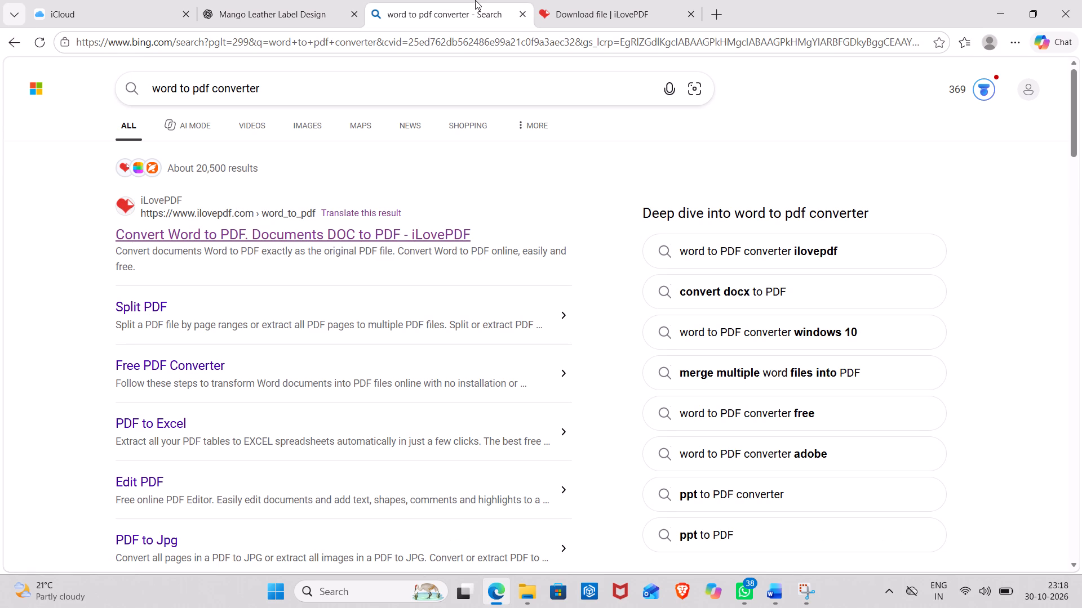
pyautogui.click(640, 92)
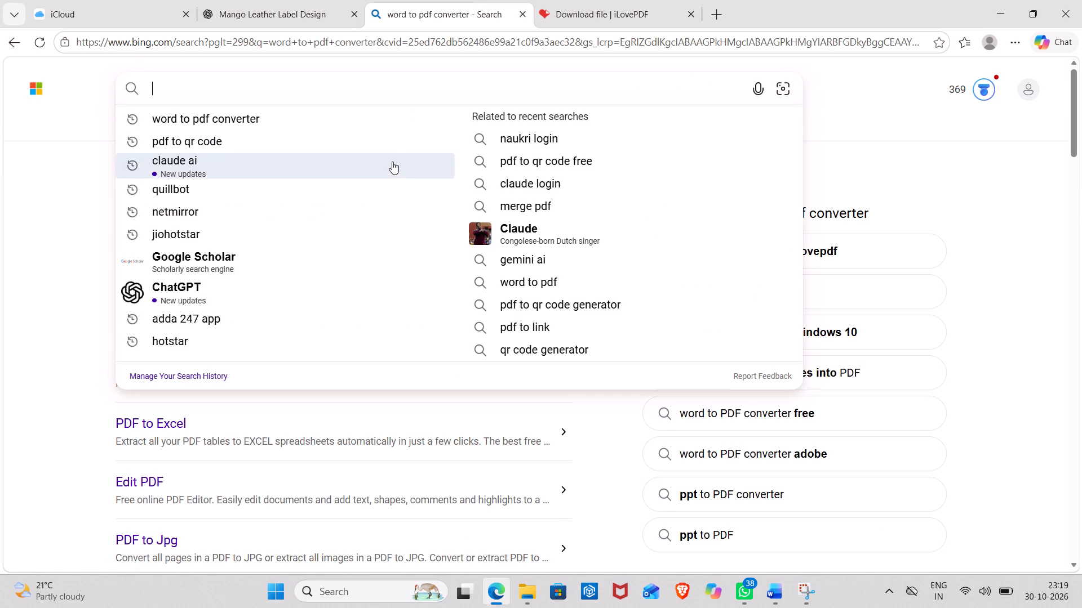
pyautogui.click(392, 144)
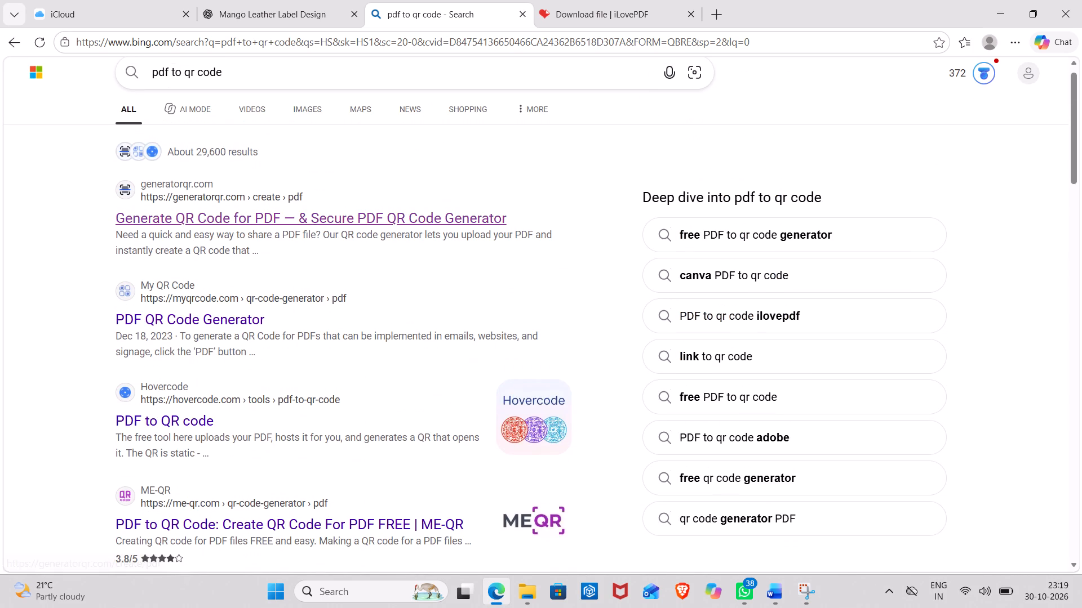
pyautogui.click(305, 230)
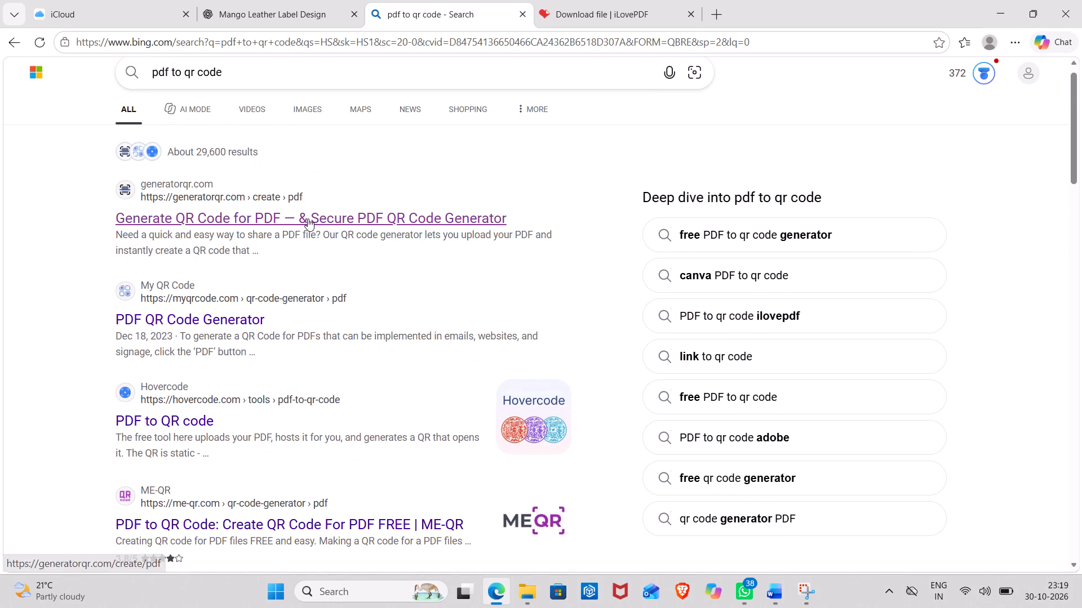
pyautogui.click(308, 218)
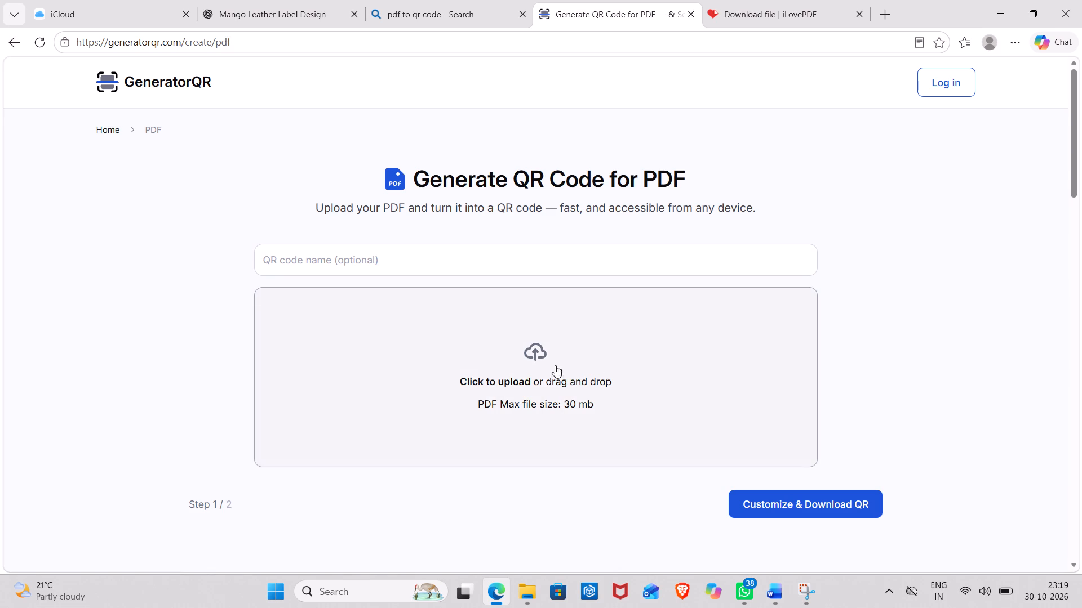
# Upload hibiscus powder.pdf from Downloads to the QR generator and download its QR code as a 300×300 px PNG.
pyautogui.click(528, 363)
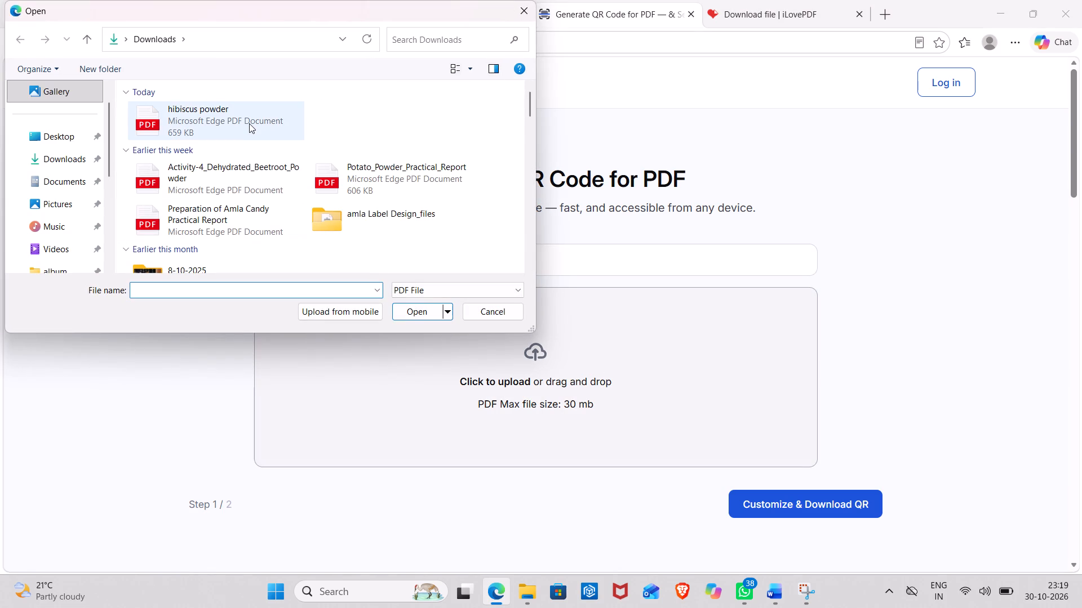
pyautogui.click(249, 123)
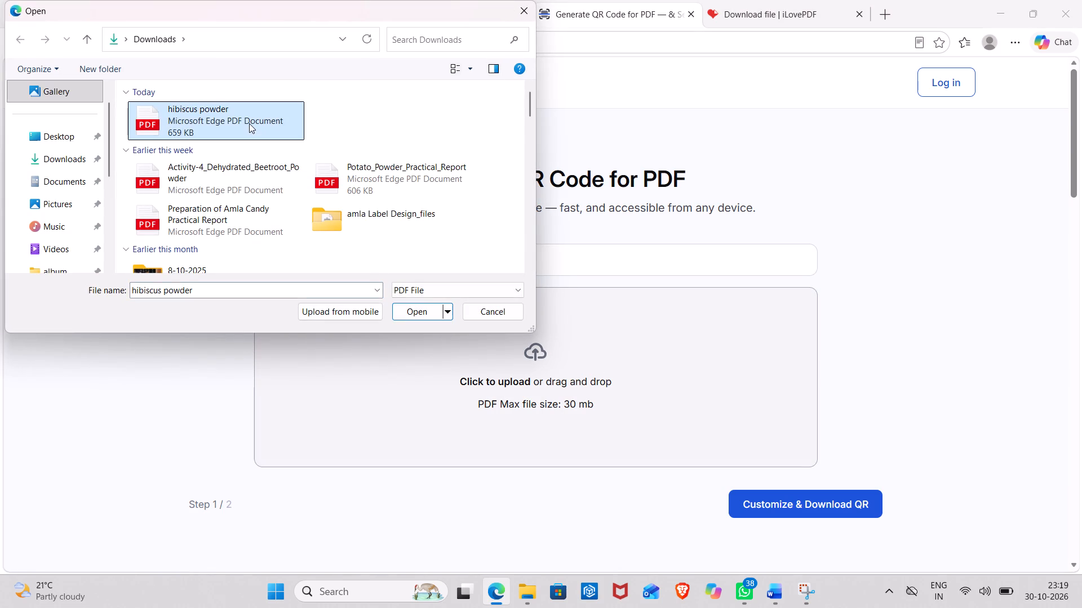
pyautogui.click(431, 311)
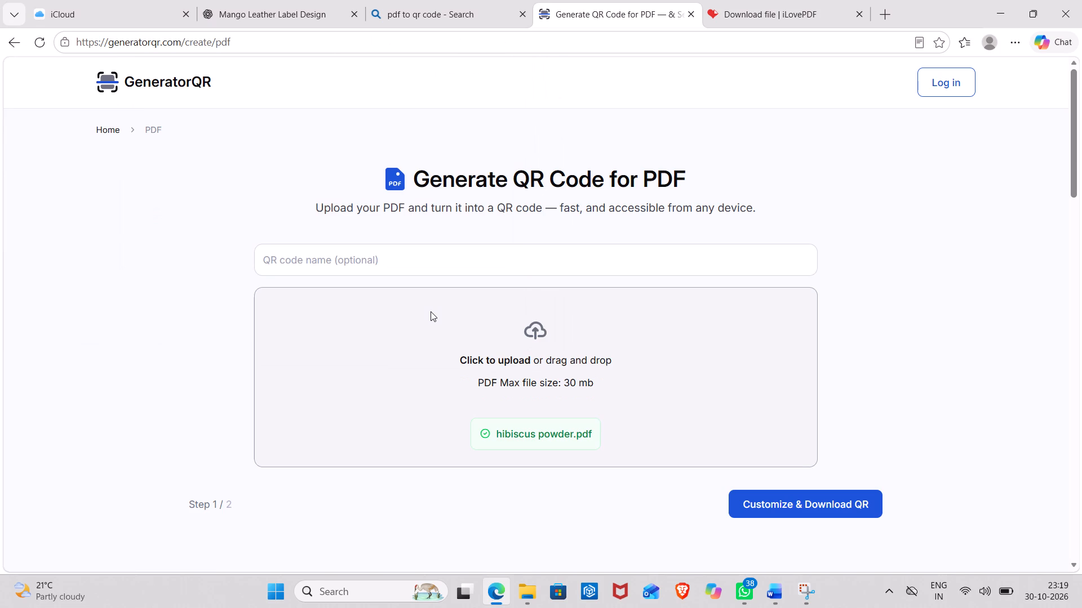
pyautogui.hscroll(-1, 431, 311)
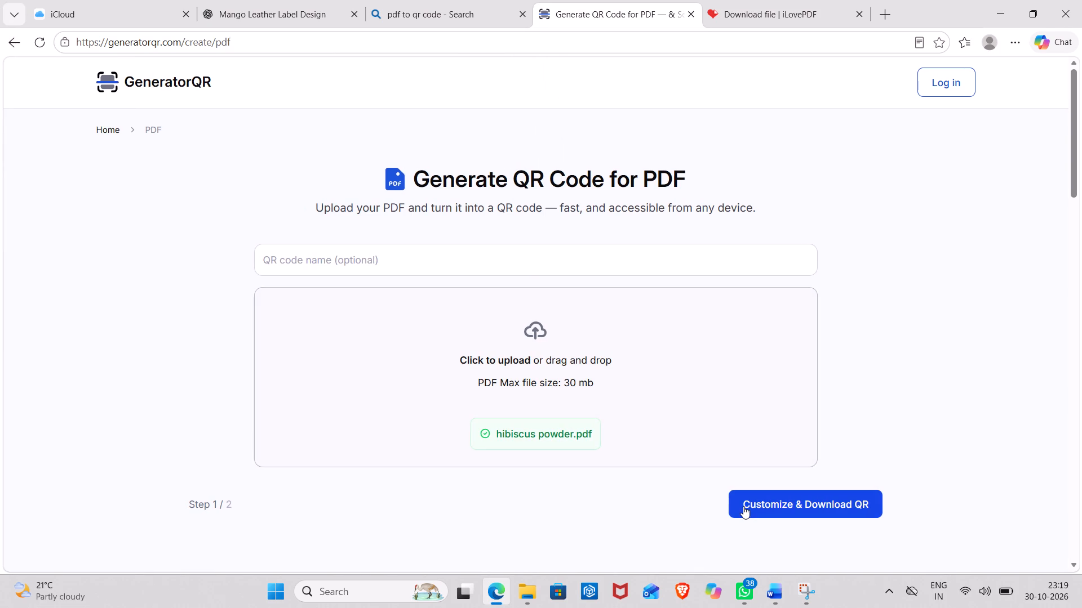
pyautogui.click(744, 507)
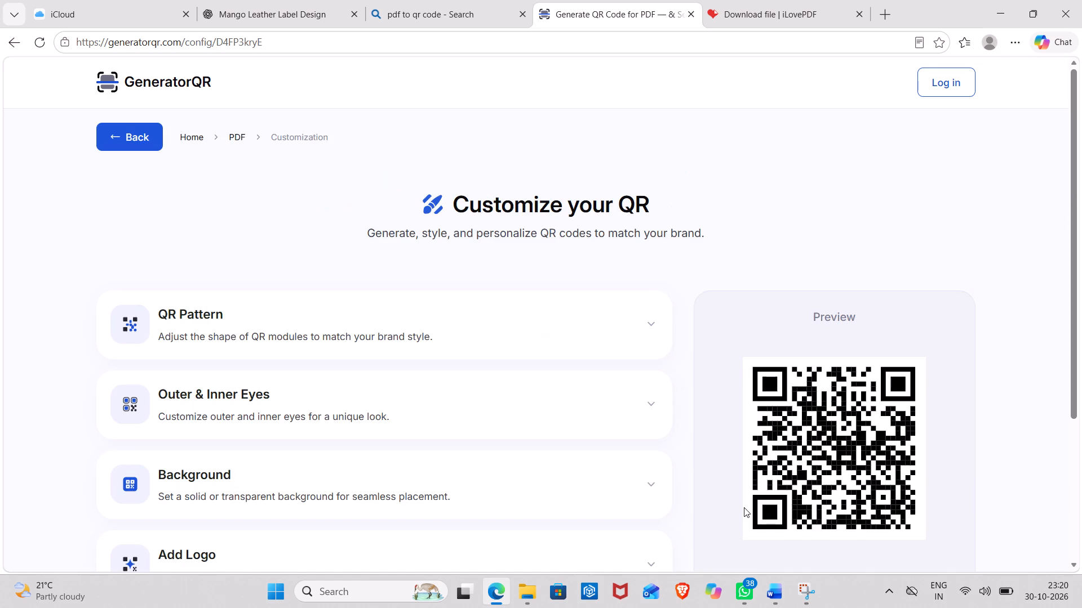
pyautogui.scroll(-3, 744, 507)
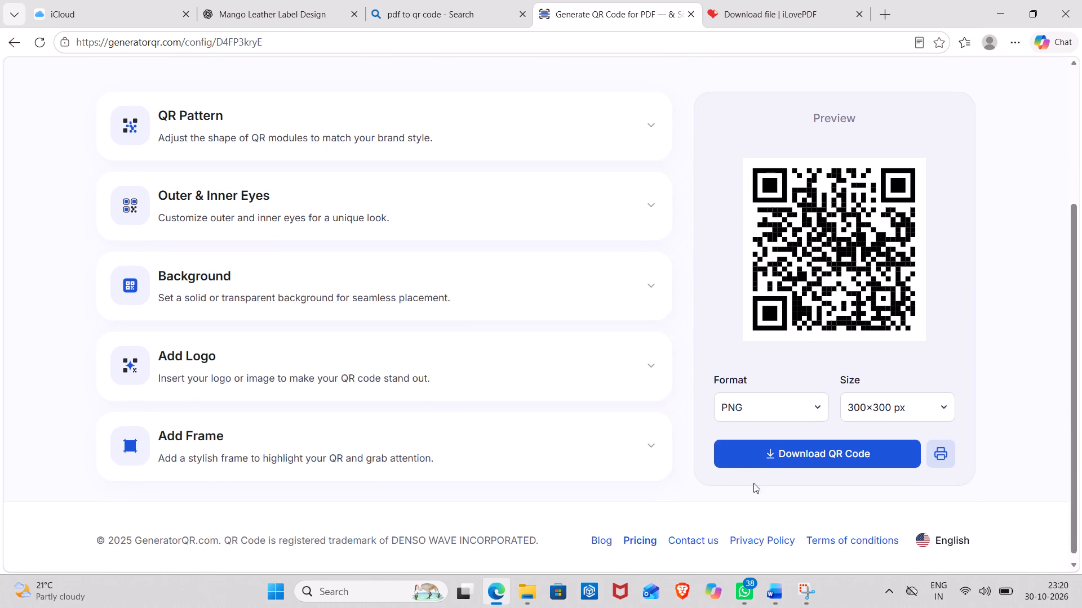
pyautogui.click(775, 458)
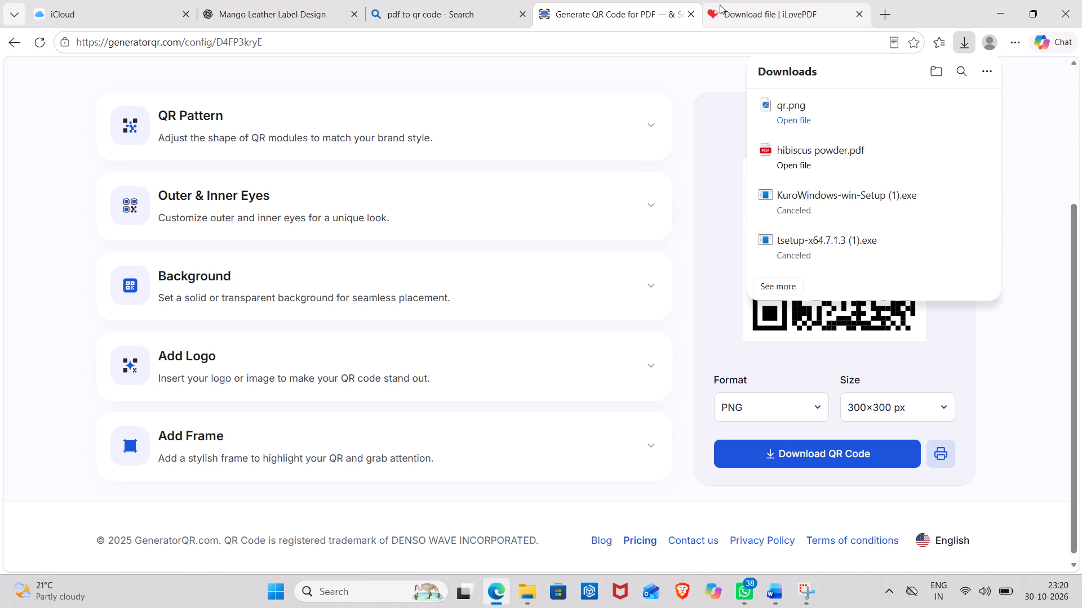
pyautogui.click(283, 15)
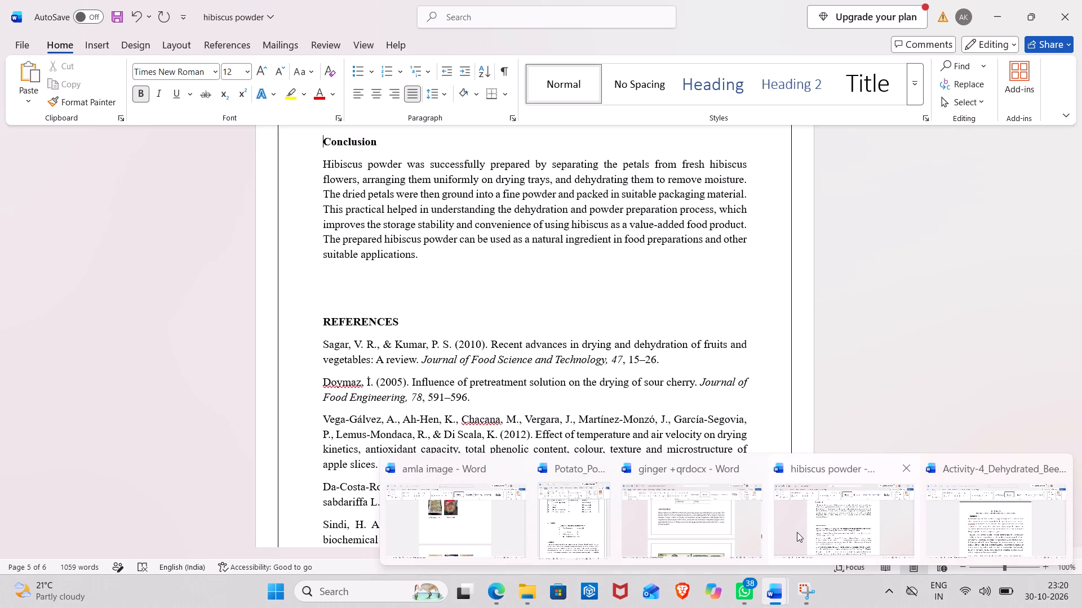
pyautogui.click(932, 518)
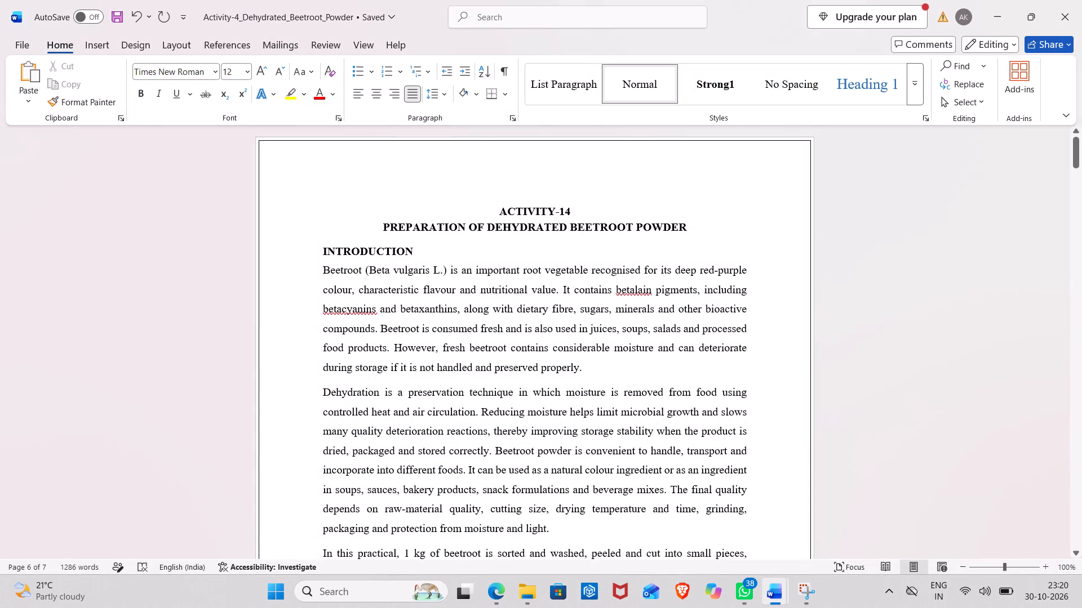
pyautogui.scroll(-9, 649, 445)
pyautogui.scroll(-20, 649, 445)
pyautogui.scroll(-20, 649, 445)
pyautogui.scroll(-20, 649, 445)
pyautogui.scroll(1, 649, 445)
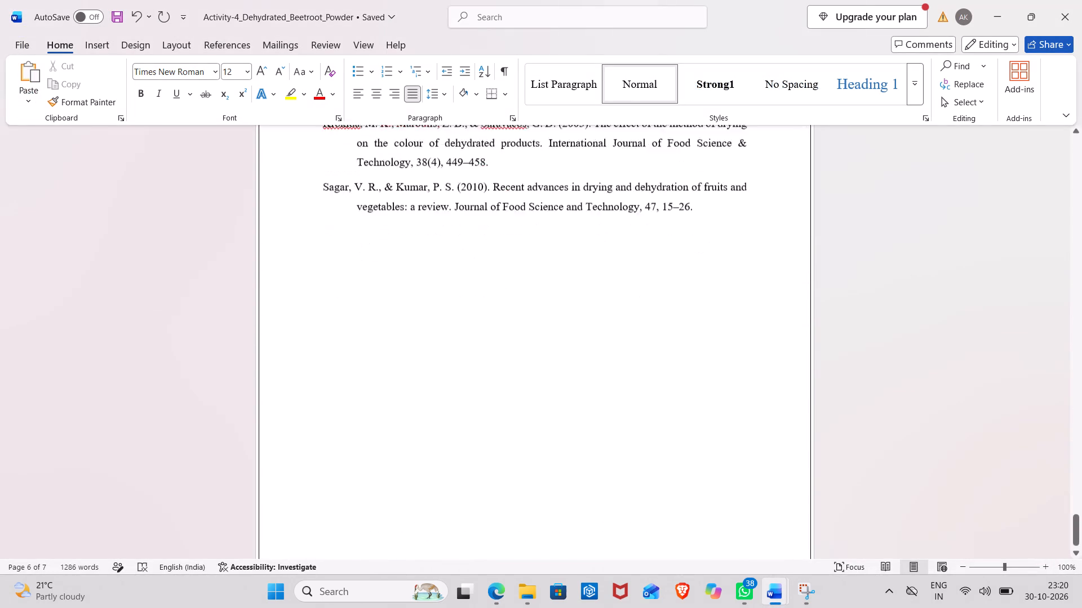
pyautogui.scroll(1, 649, 445)
pyautogui.scroll(-3, 649, 445)
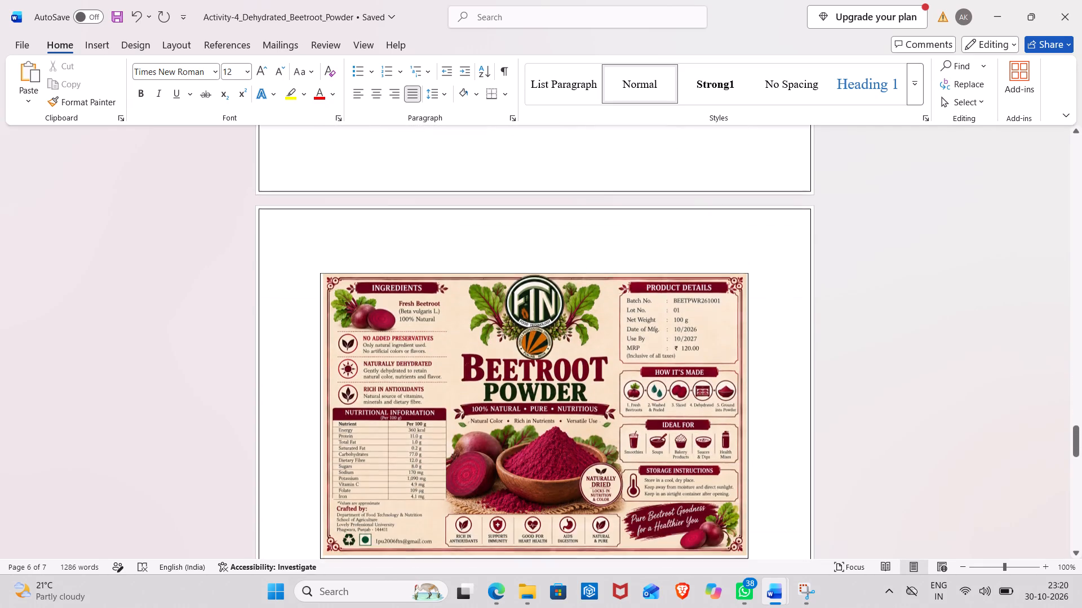
pyautogui.scroll(-5, 649, 445)
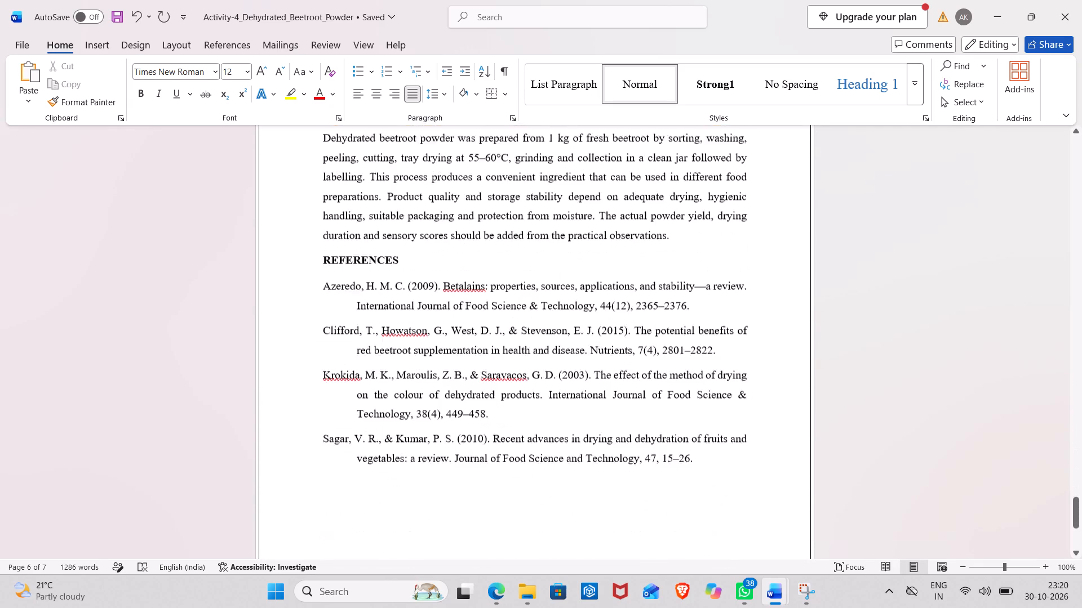
pyautogui.scroll(-2, 649, 445)
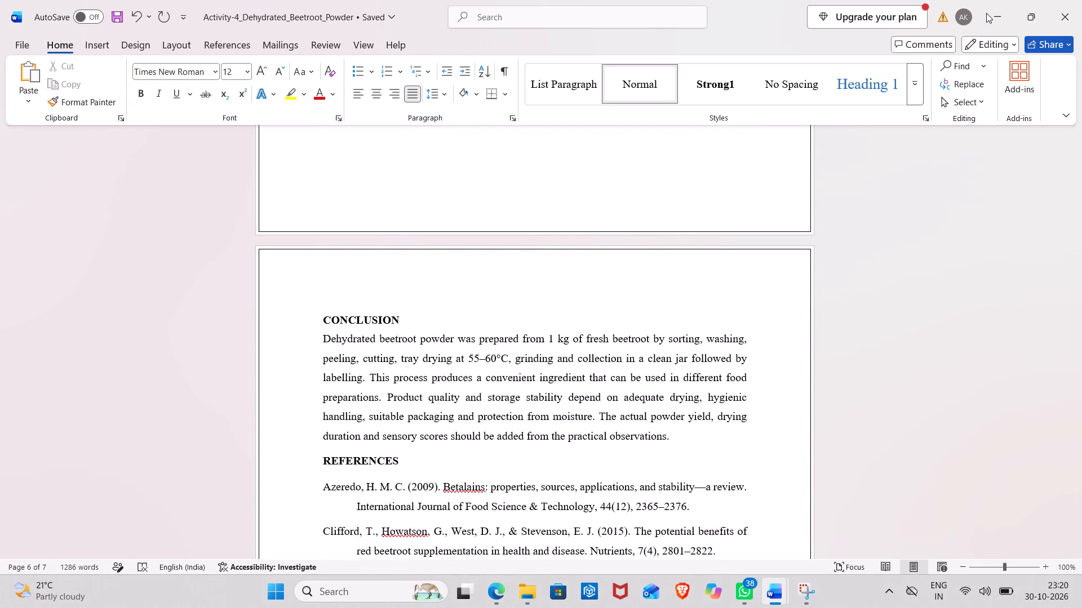
pyautogui.click(987, 12)
# Paste the copied Hibiscus Powder label image between the cost analysis table and the Conclusion in the hibiscus powder report, with a blank line above it.
pyautogui.scroll(1, 623, 282)
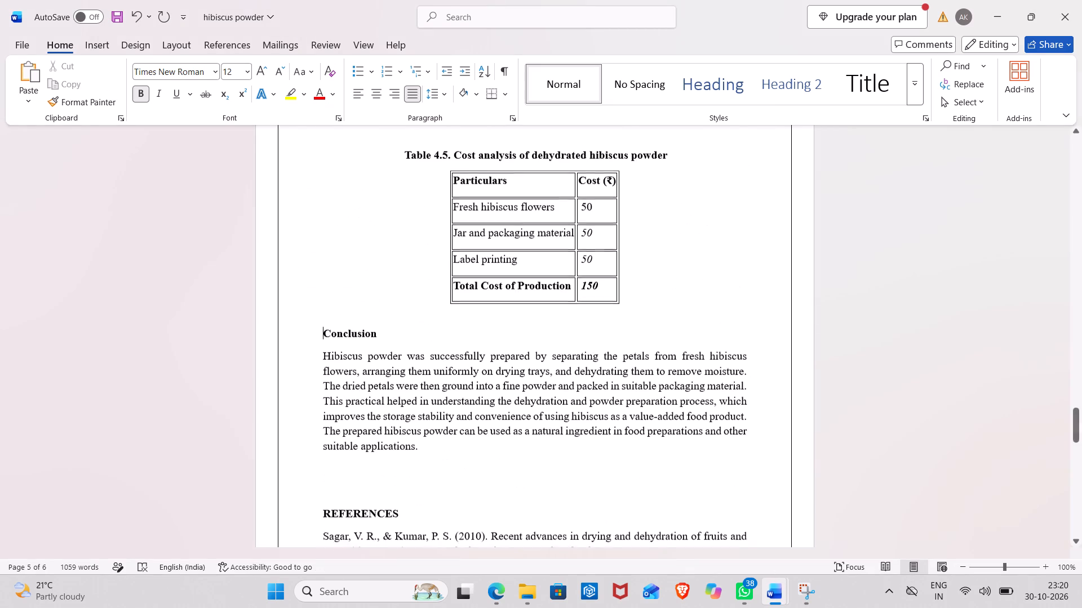
pyautogui.scroll(1, 623, 282)
pyautogui.click(633, 305)
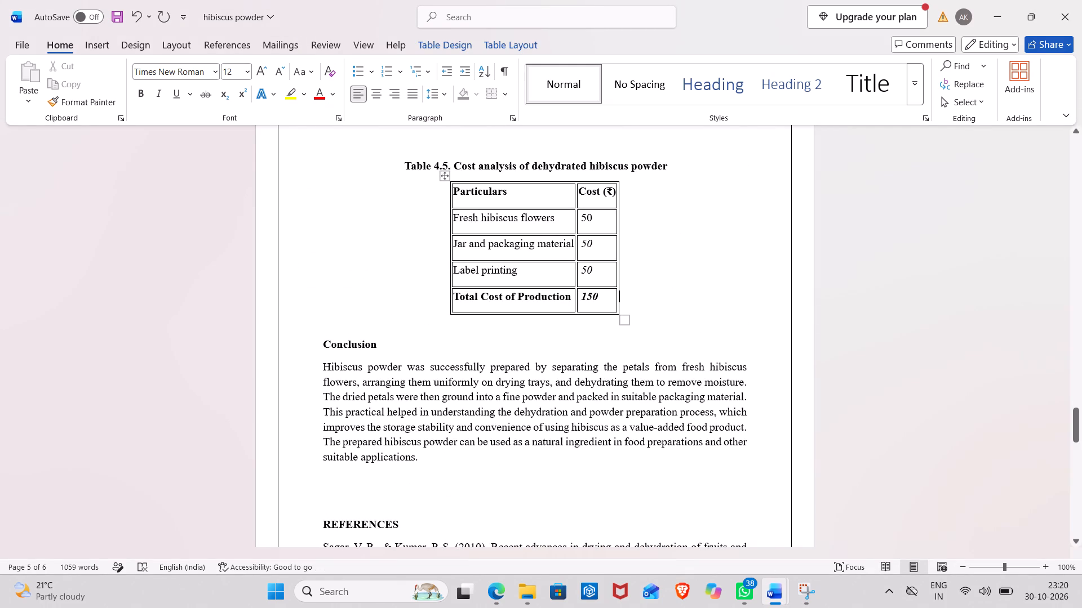
pyautogui.click(641, 325)
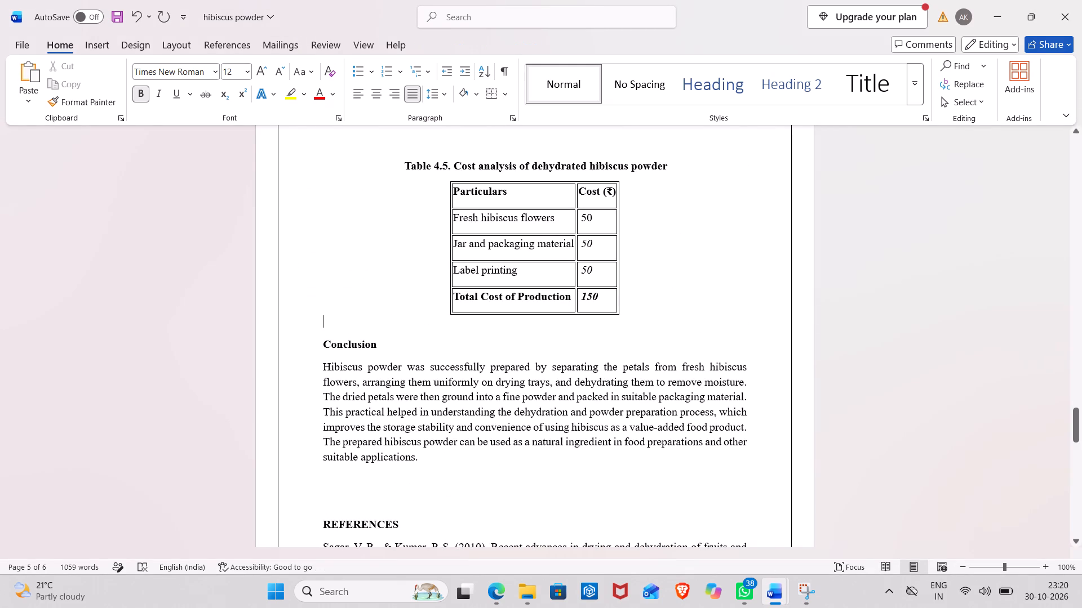
pyautogui.hotkey('ctrl', 'v')
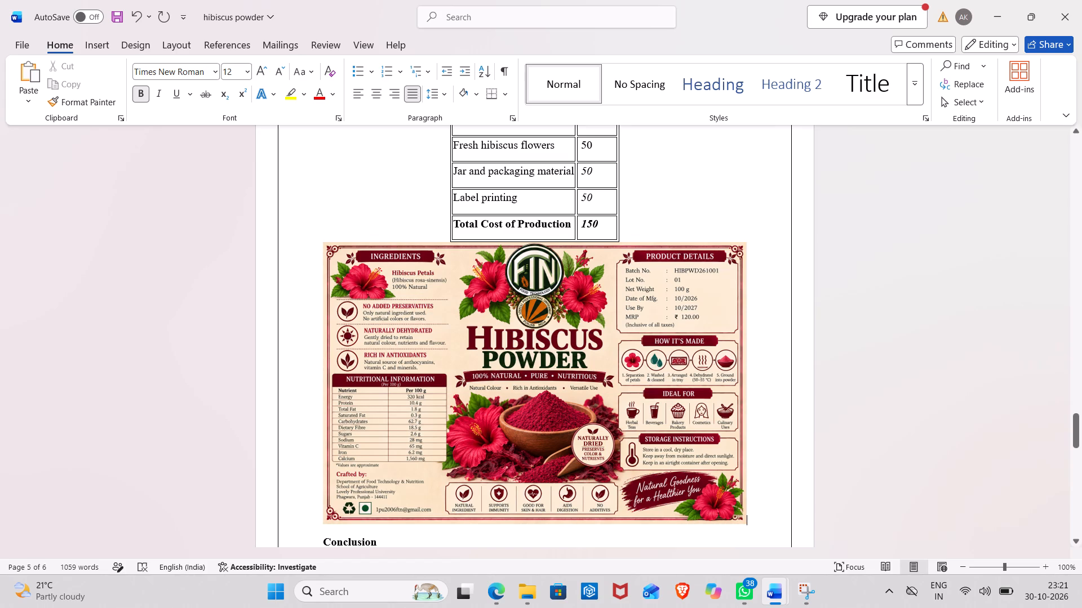
pyautogui.click(318, 245)
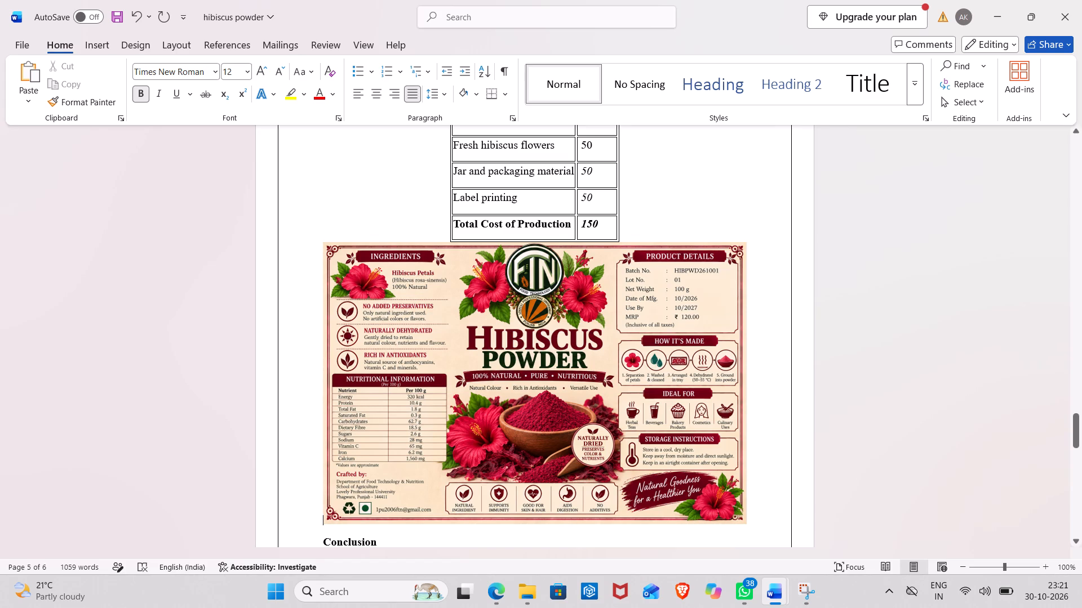
pyautogui.click(316, 245)
pyautogui.press('Return')
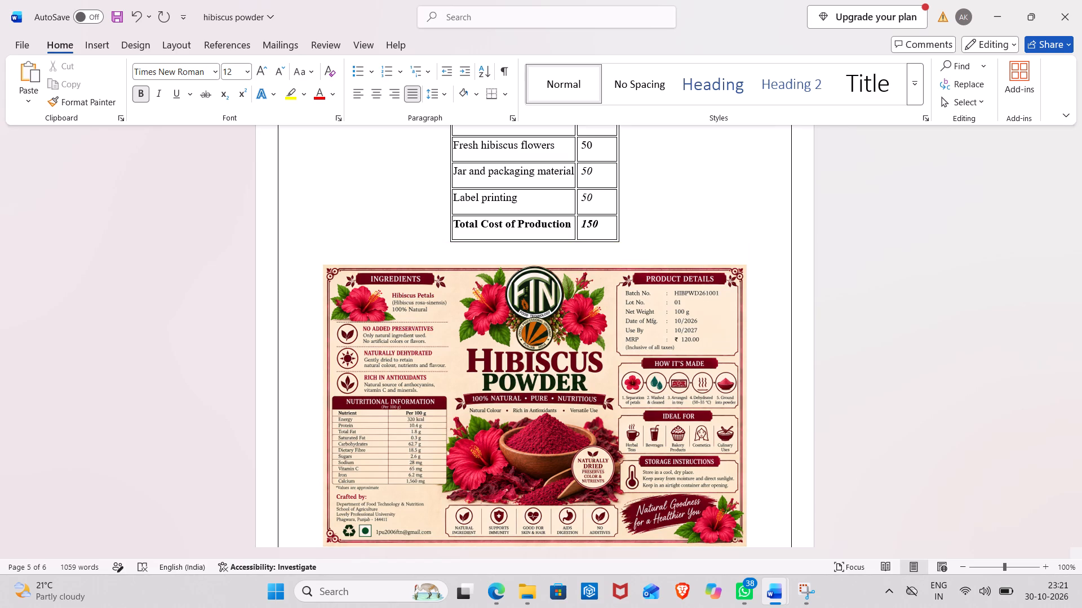
# Arrange the hibiscus powder report side by side with the ginger +qrdocx document.
pyautogui.scroll(-2, 316, 245)
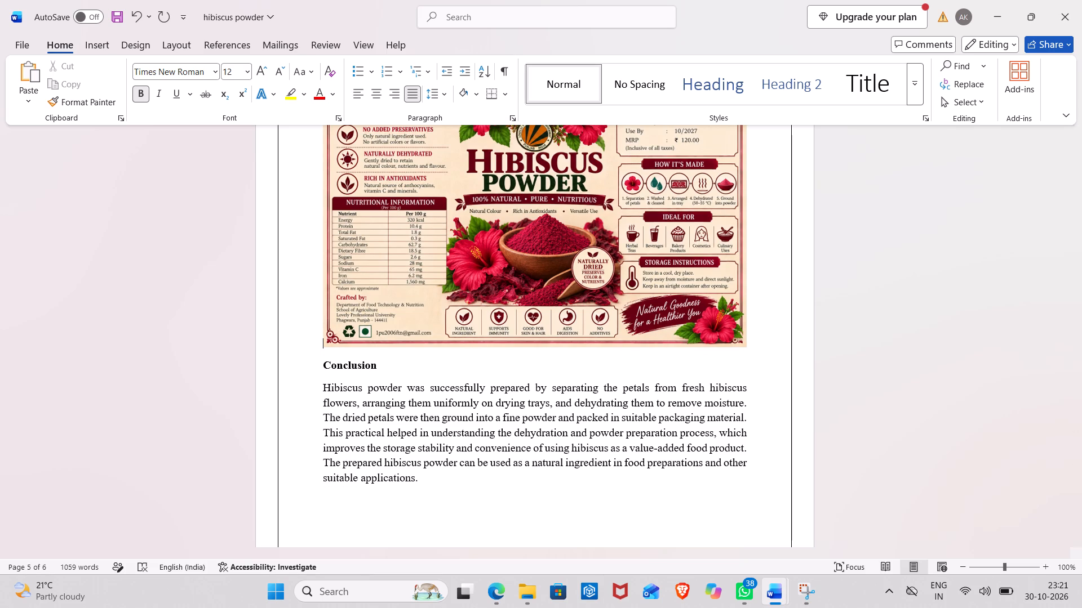
pyautogui.press('super+Left')
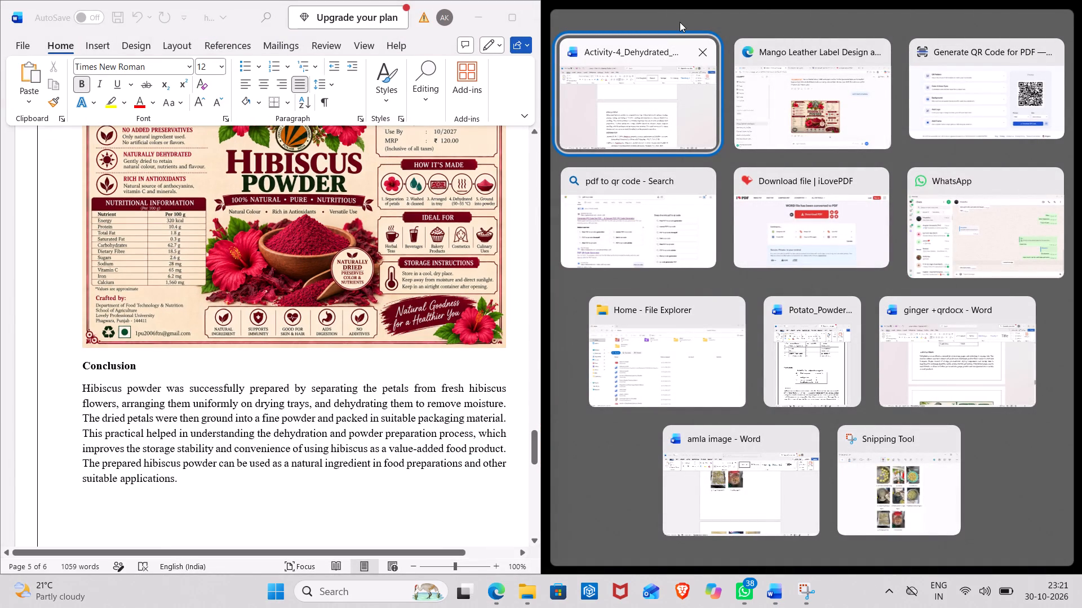
pyautogui.click(934, 352)
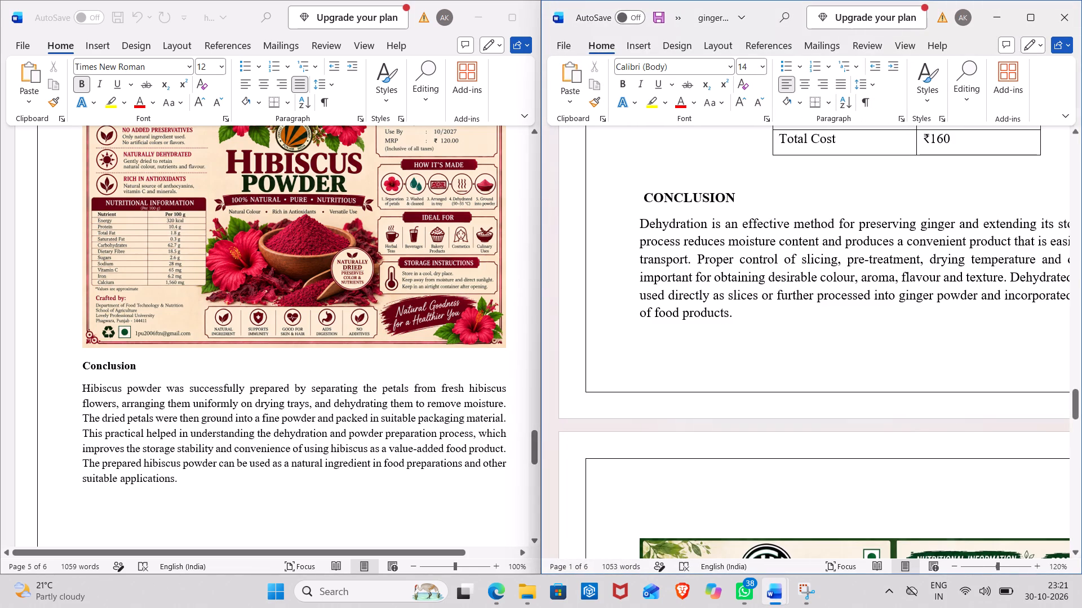
# Copy the caption "Fig 6.3. Product Label with nutritional quality" from below the label image in the ginger document.
pyautogui.keyDown('ctrl'); pyautogui.scroll(-3, 813, 385); pyautogui.keyUp('ctrl')
pyautogui.scroll(-4, 813, 385)
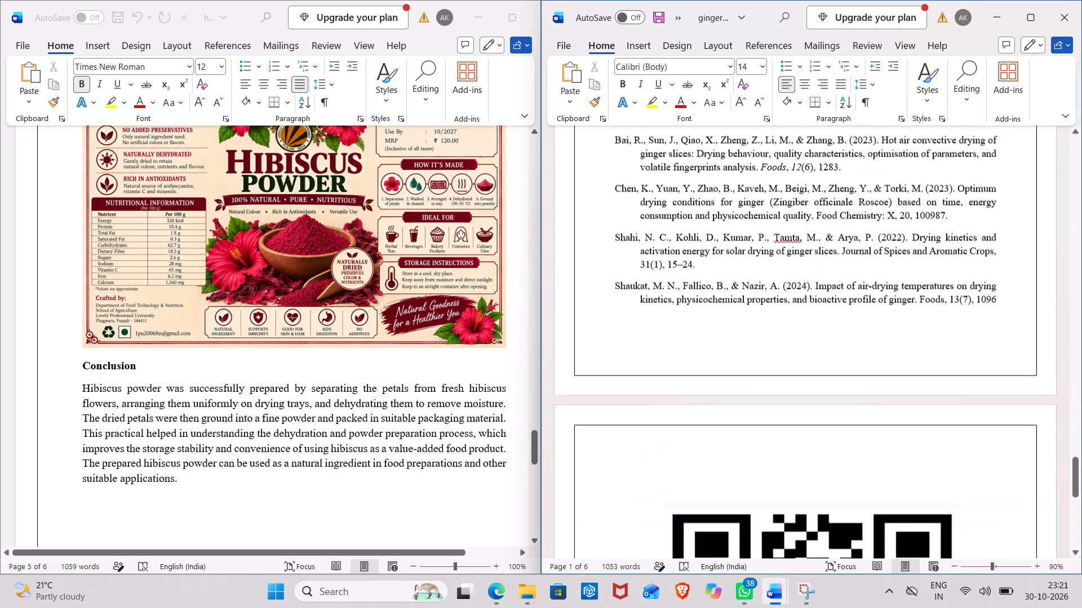
pyautogui.scroll(1, 813, 385)
pyautogui.scroll(-1, 813, 385)
pyautogui.scroll(1, 813, 385)
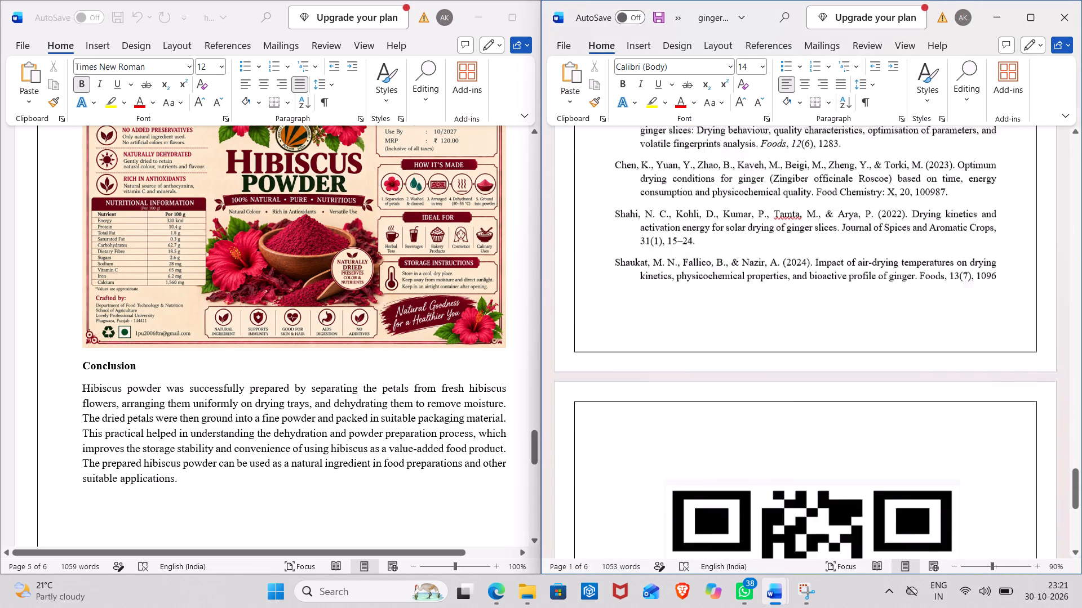
pyautogui.scroll(3, 813, 385)
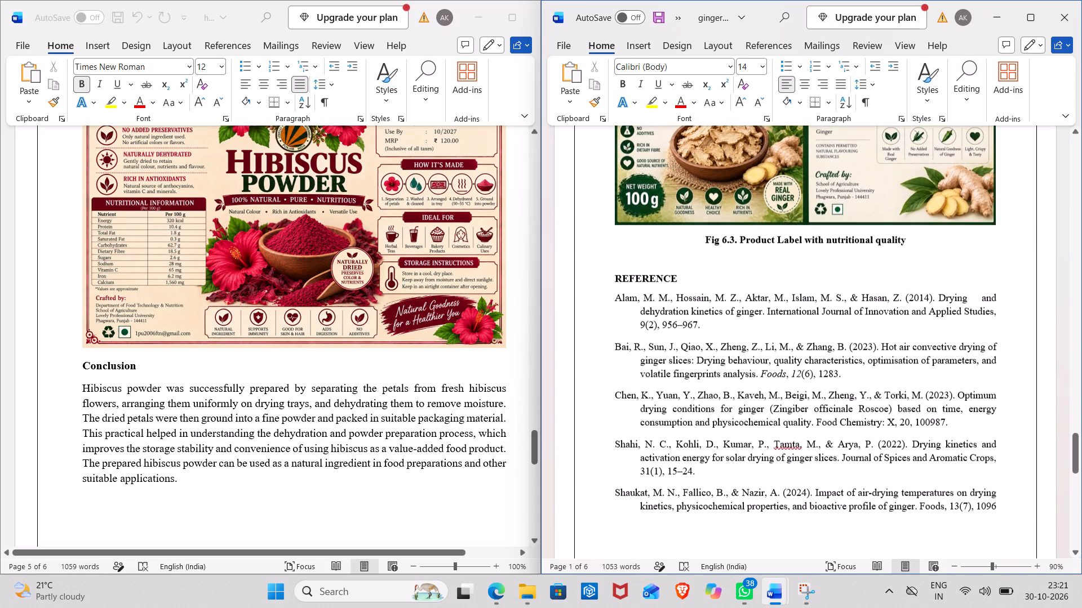
pyautogui.moveTo(917, 238); pyautogui.dragTo(746, 246)
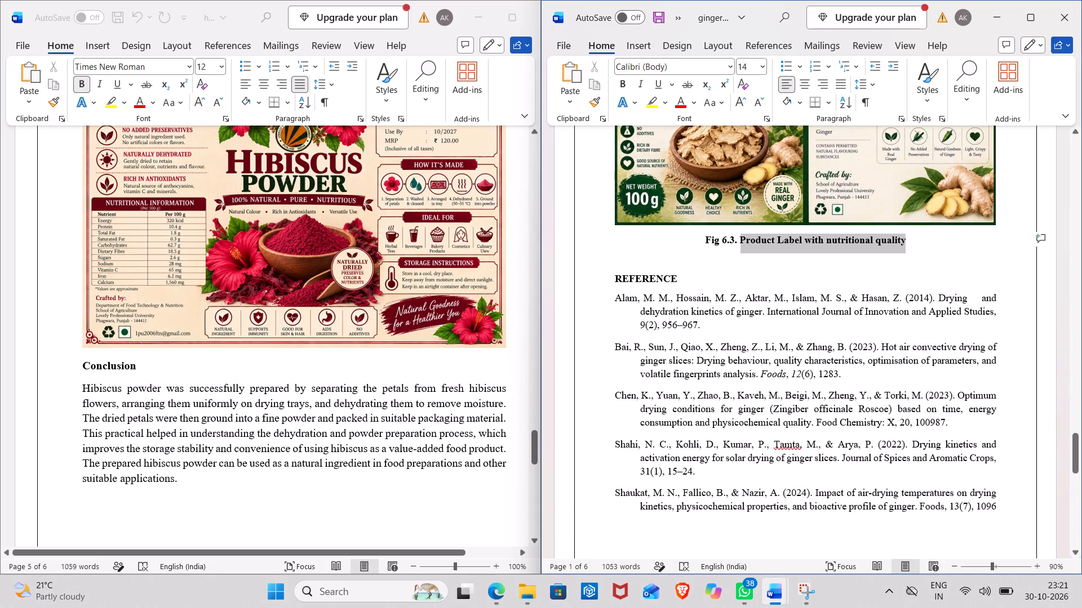
pyautogui.moveTo(746, 246); pyautogui.dragTo(699, 243)
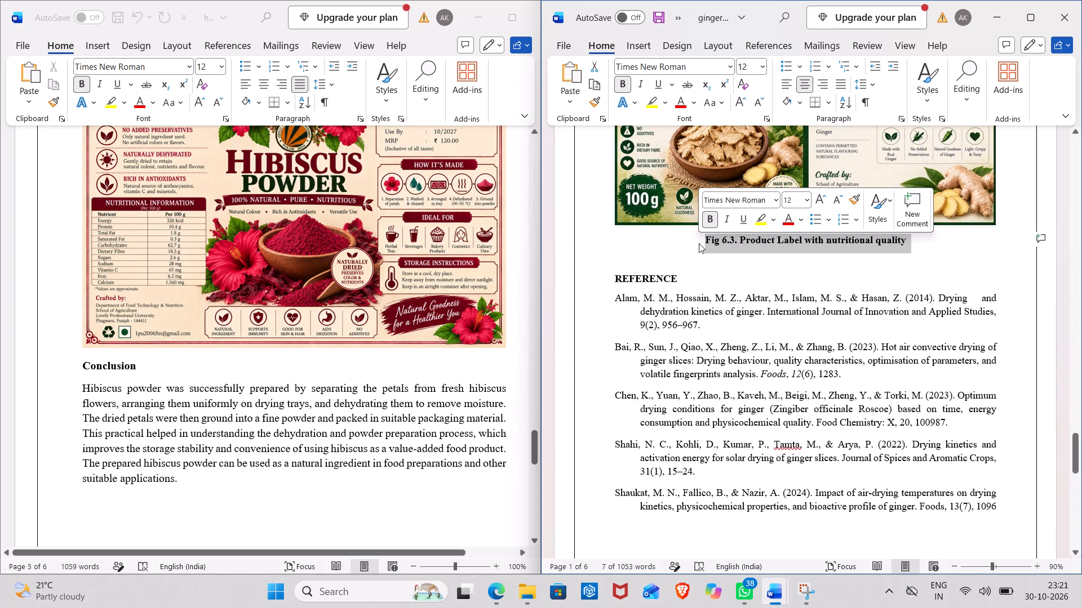
pyautogui.hotkey('ctrl', 'c')
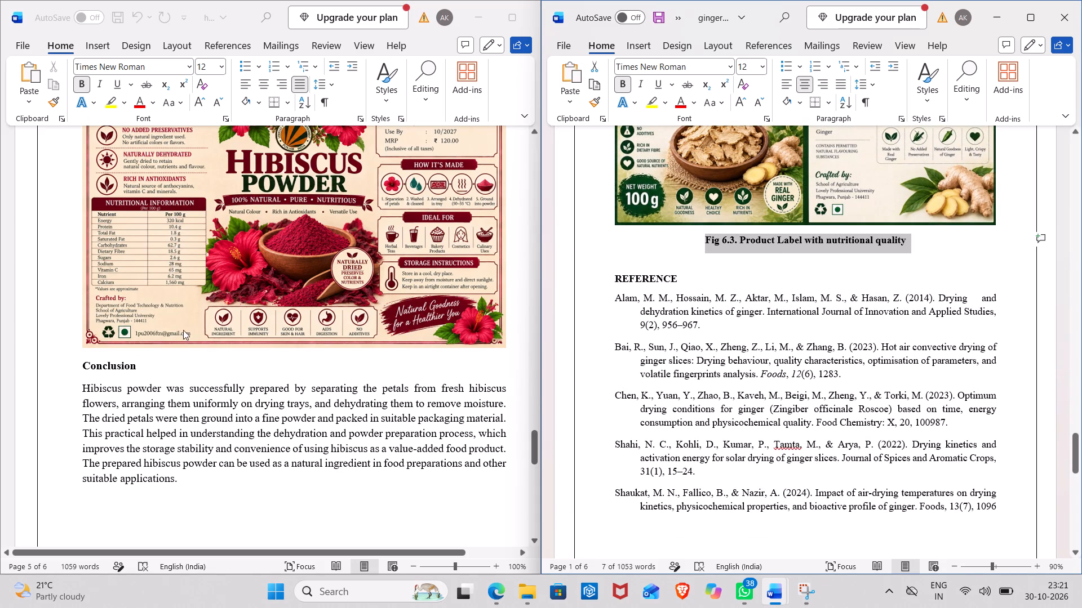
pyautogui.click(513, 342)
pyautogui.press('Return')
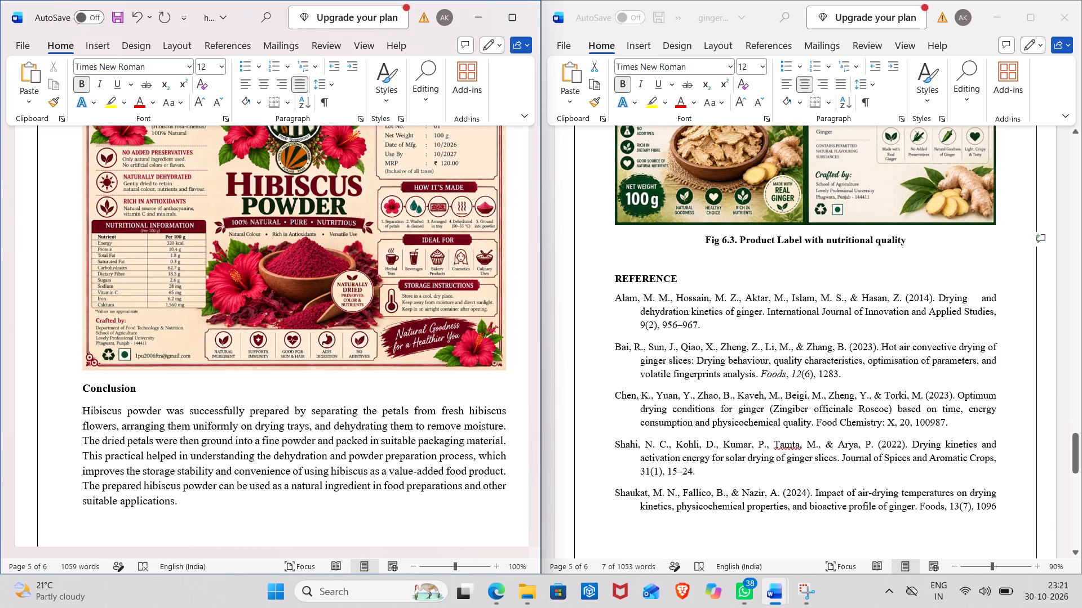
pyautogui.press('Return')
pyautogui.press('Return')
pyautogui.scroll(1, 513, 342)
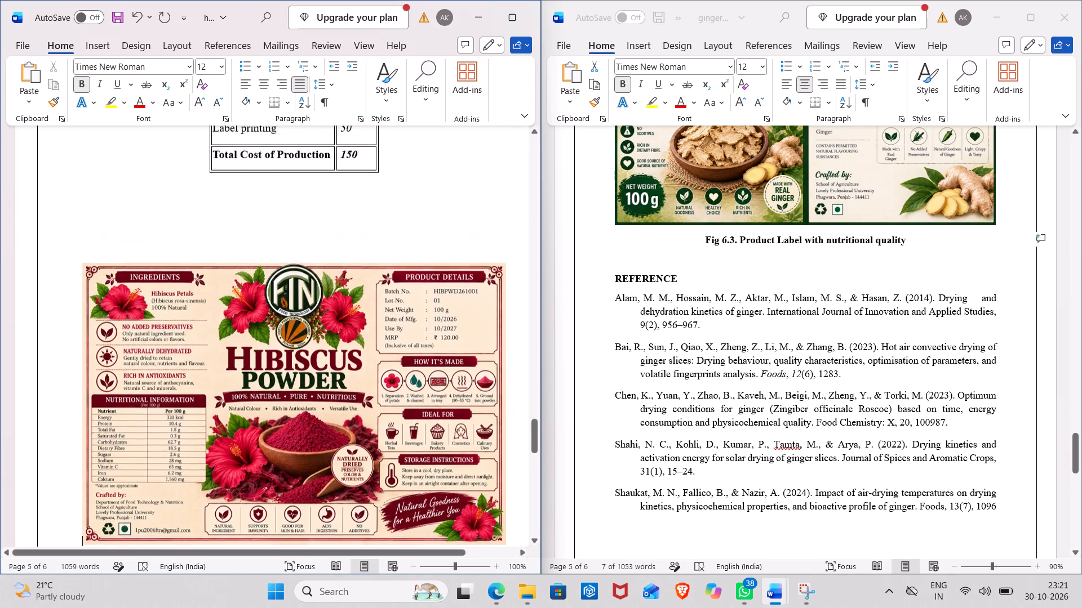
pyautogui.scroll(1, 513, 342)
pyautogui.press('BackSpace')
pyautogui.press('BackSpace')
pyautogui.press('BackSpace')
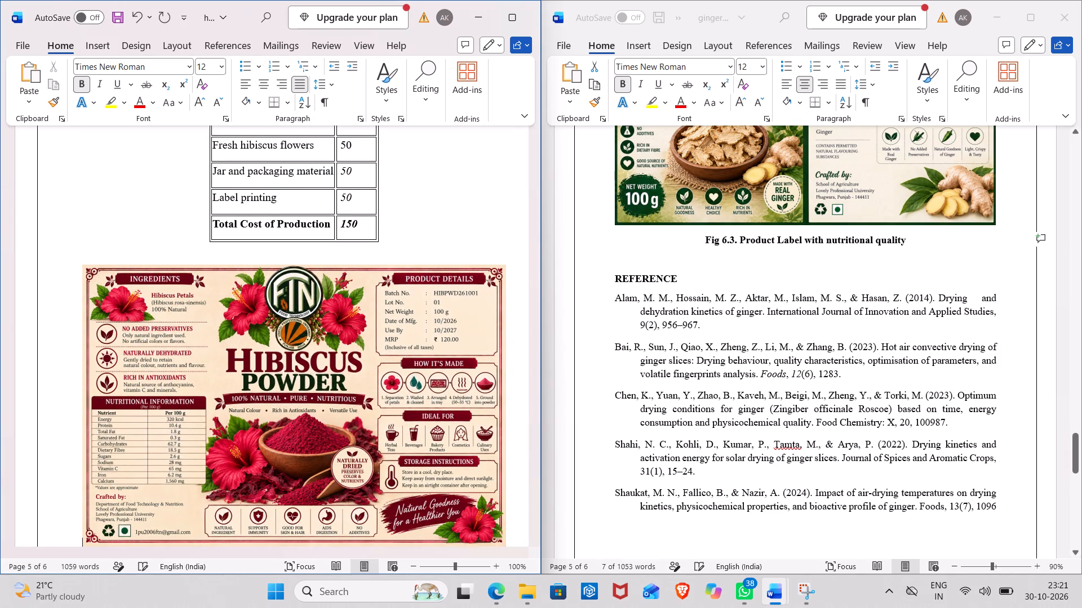
# Paste the copied label caption above the Conclusion heading and renumber it to read "Fig 15.3. Product Label with nutritional quality".
pyautogui.scroll(-1, 513, 342)
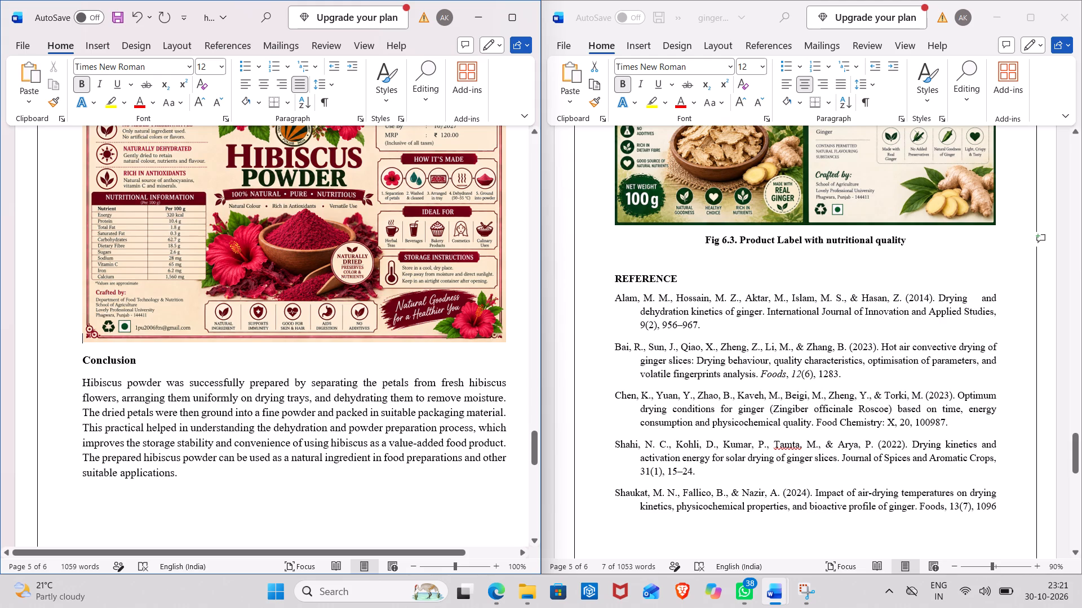
pyautogui.click(187, 365)
pyautogui.click(78, 360)
pyautogui.hotkey('ctrl', 'v')
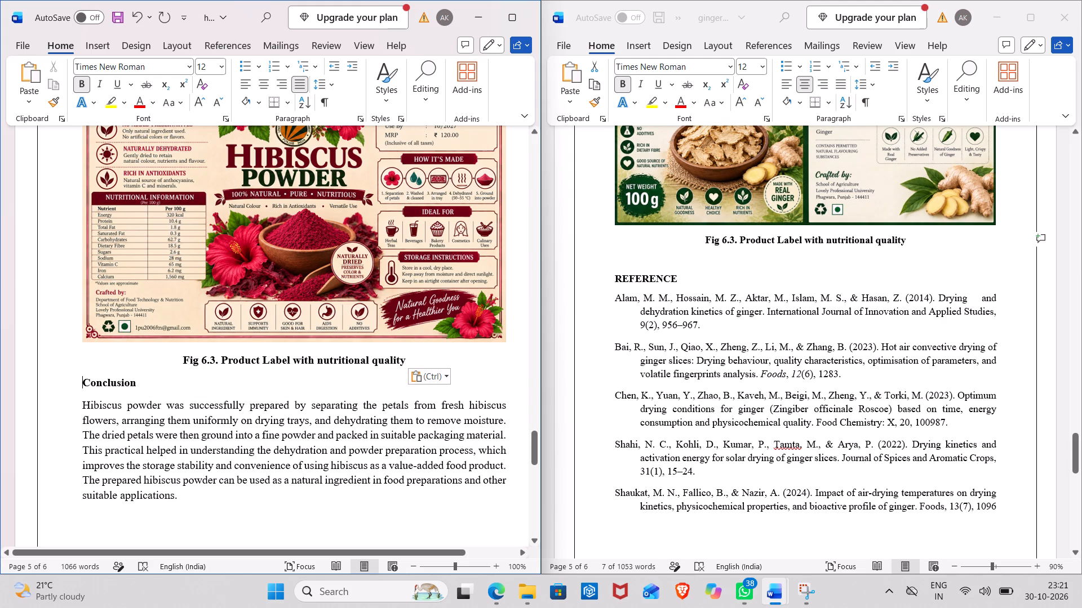
pyautogui.click(207, 359)
pyautogui.press('BackSpace')
pyautogui.scroll(3, 207, 359)
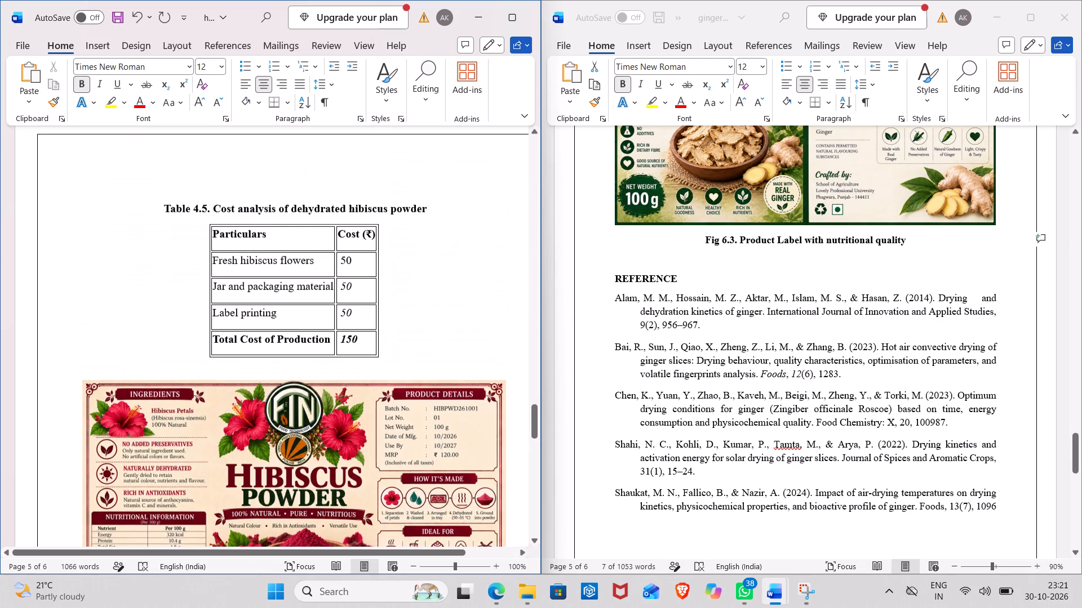
pyautogui.scroll(3, 207, 359)
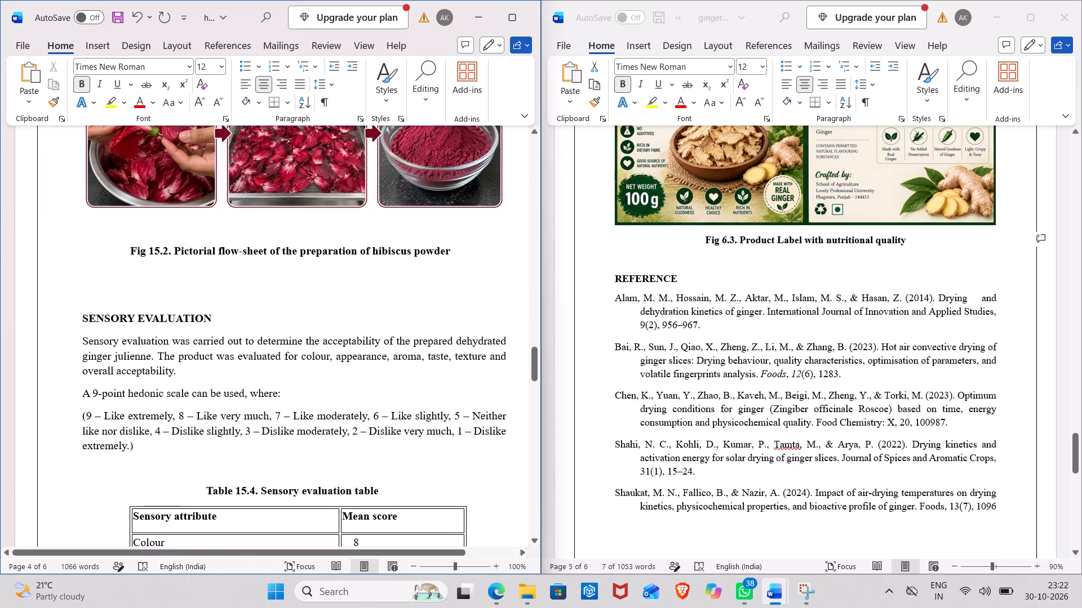
pyautogui.scroll(-1, 207, 359)
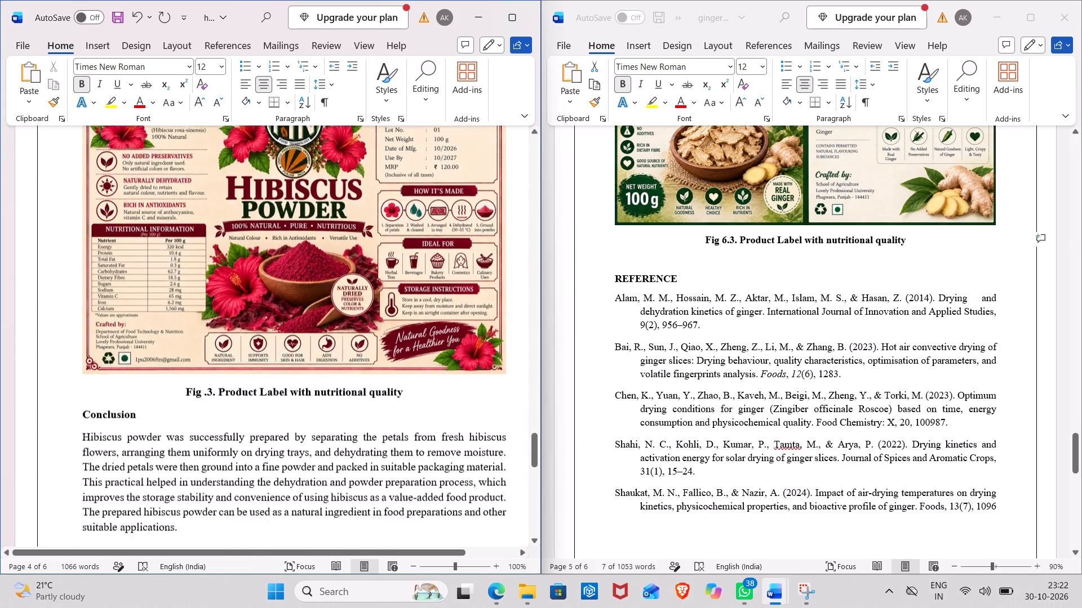
pyautogui.scroll(-2, 207, 359)
pyautogui.write('15')
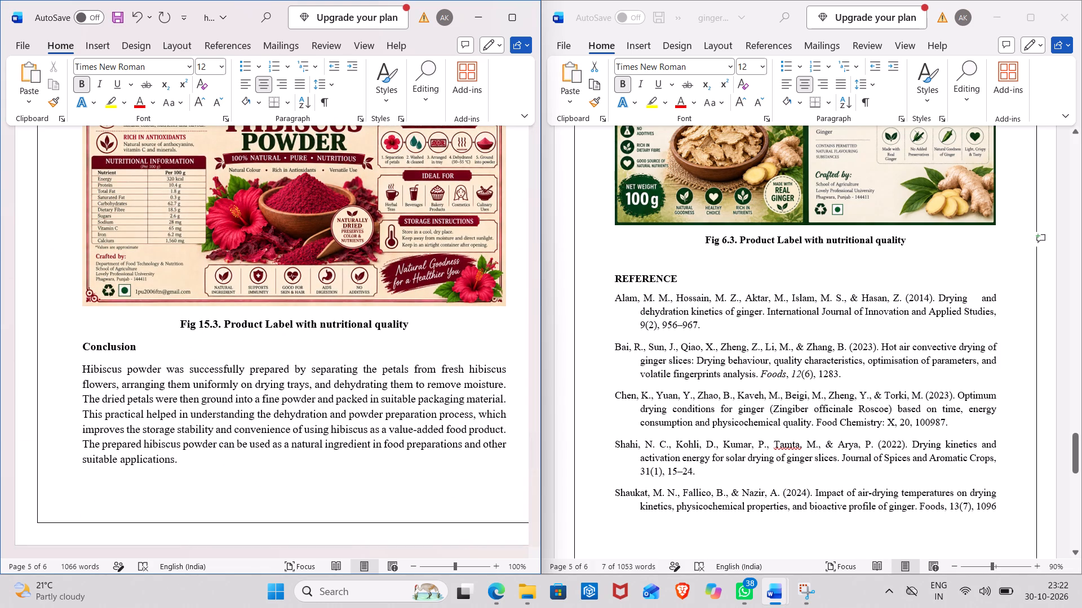
# Insert a blank line above the COST ANALYSIS heading to move it onto the page with its cost table.
pyautogui.scroll(4, 207, 359)
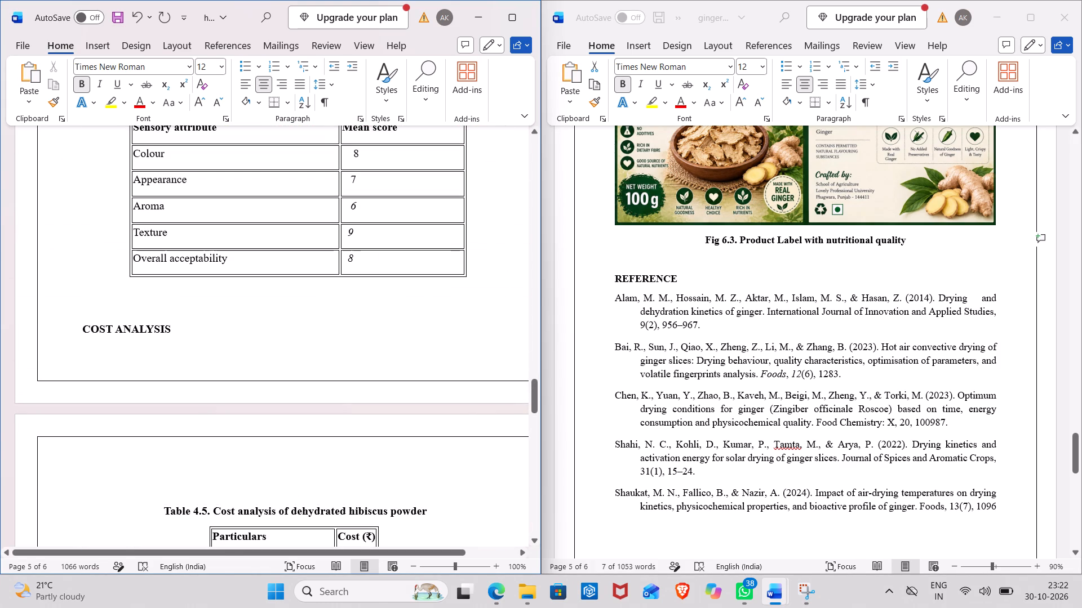
pyautogui.click(80, 326)
pyautogui.press('Return')
pyautogui.scroll(-3, 80, 326)
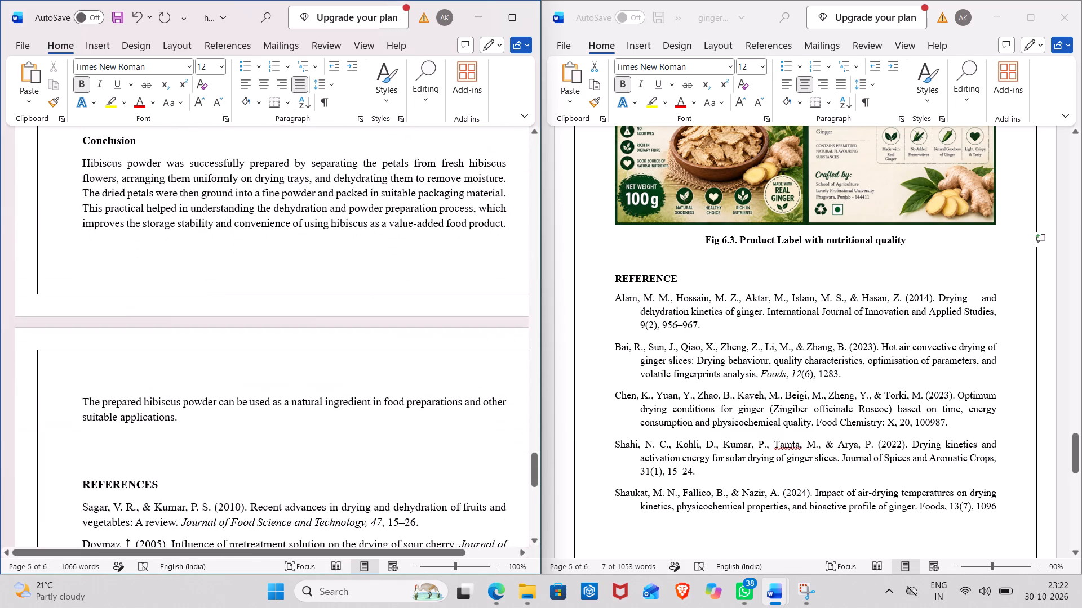
# Examine how the ginger report orders its cost analysis, conclusion, product label, references and QR code.
pyautogui.scroll(2, 80, 326)
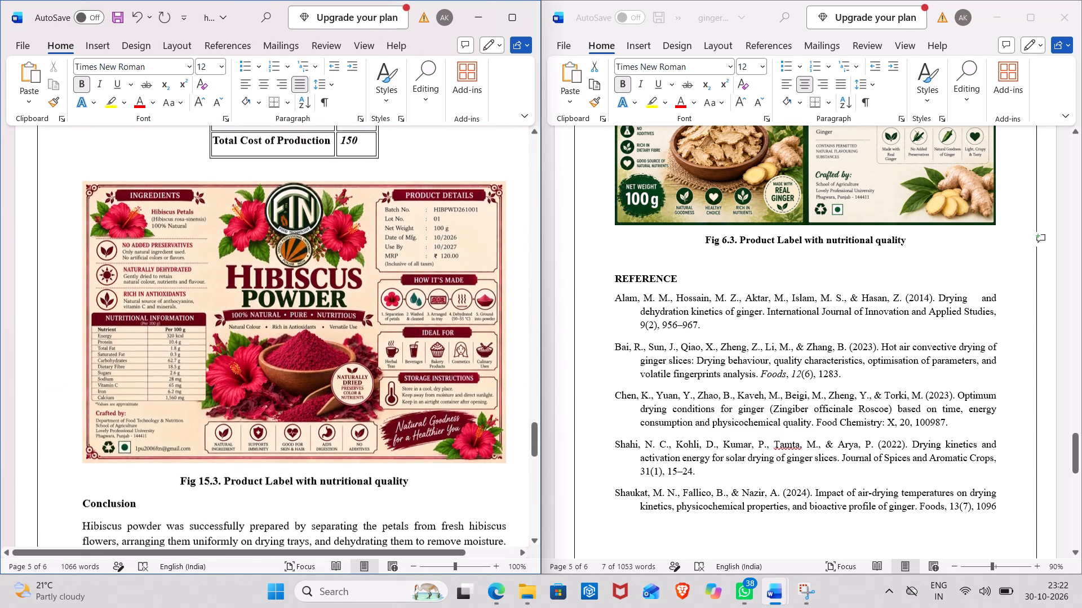
pyautogui.scroll(1, 80, 326)
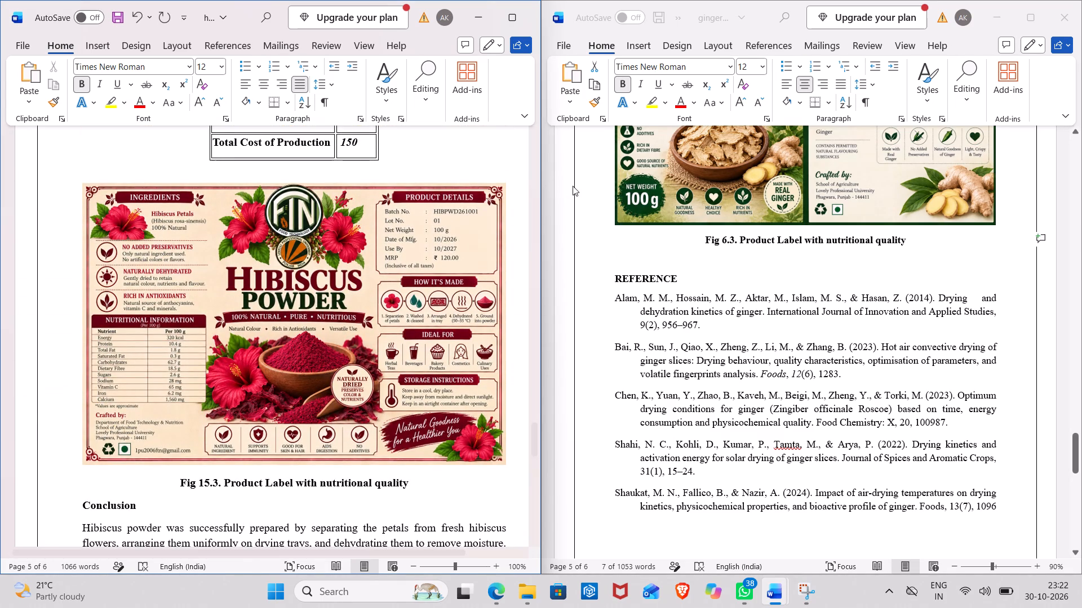
pyautogui.scroll(3, 625, 200)
pyautogui.scroll(-1, 625, 200)
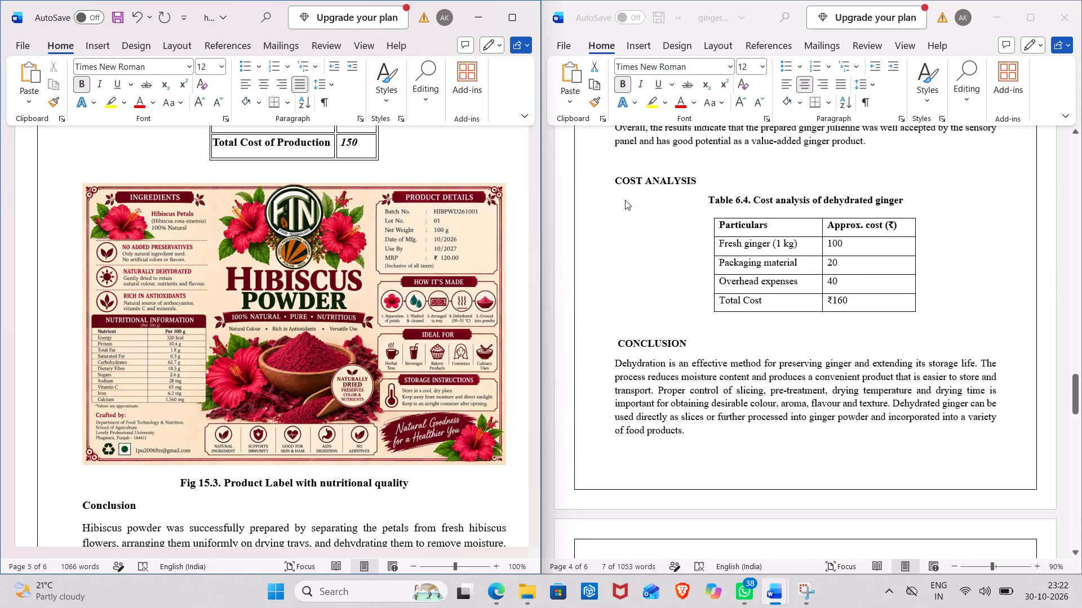
pyautogui.scroll(-4, 625, 200)
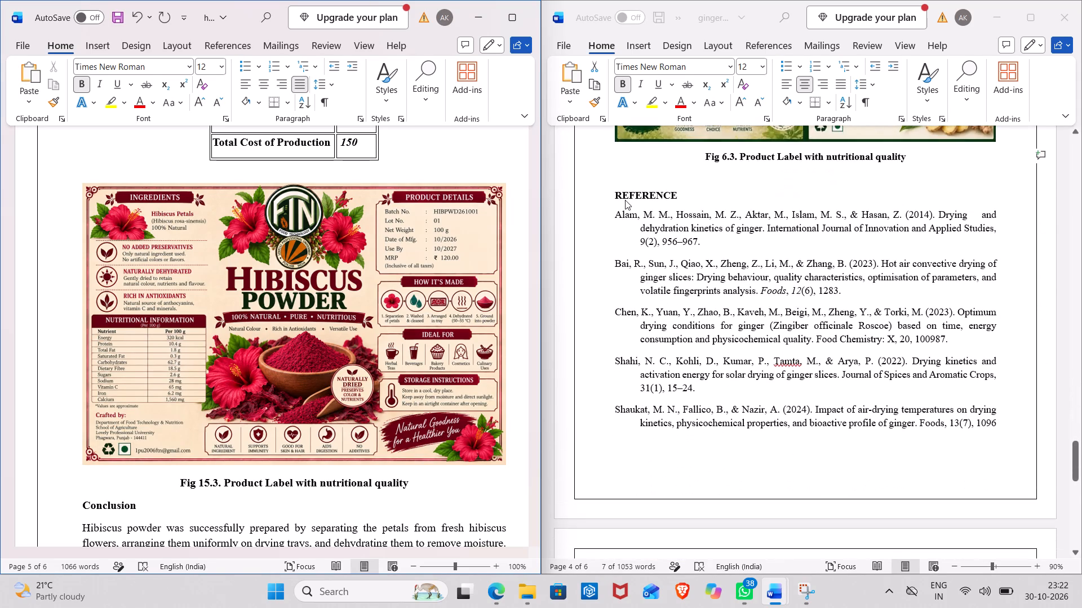
pyautogui.scroll(-2, 625, 200)
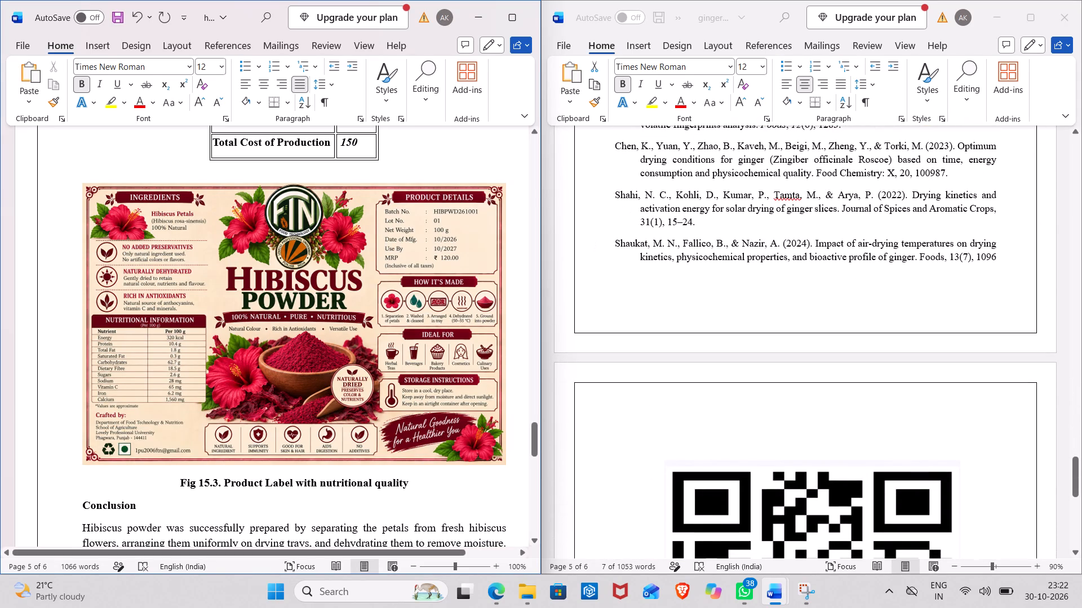
pyautogui.scroll(-1, 409, 260)
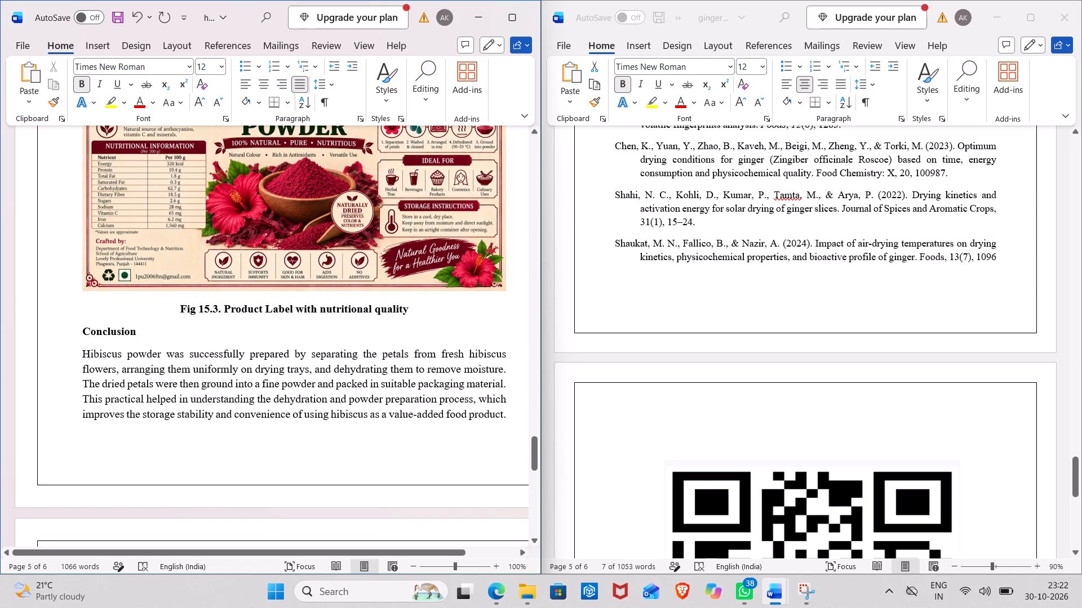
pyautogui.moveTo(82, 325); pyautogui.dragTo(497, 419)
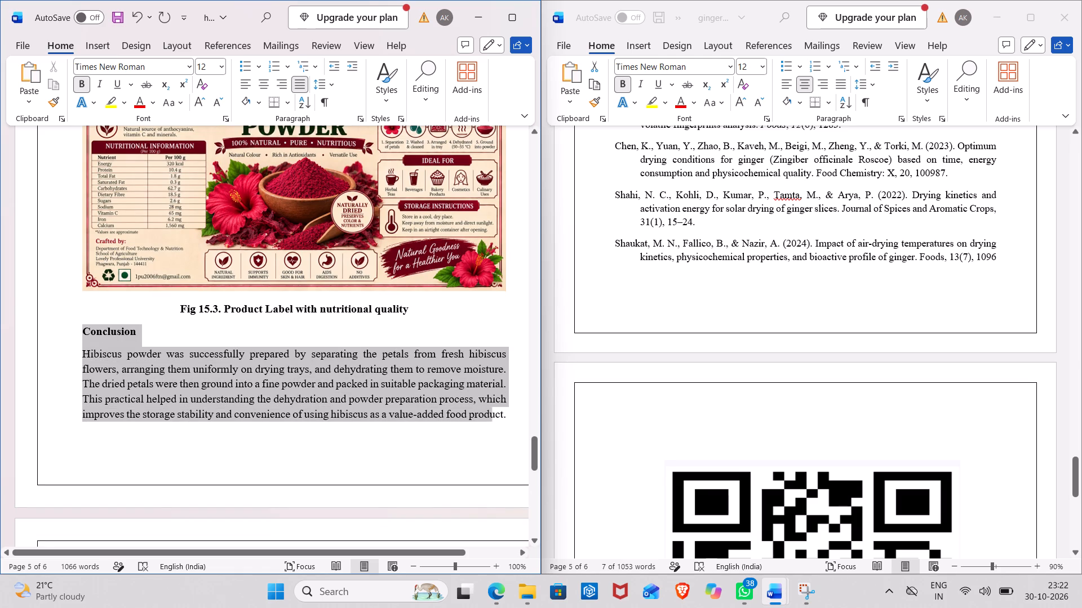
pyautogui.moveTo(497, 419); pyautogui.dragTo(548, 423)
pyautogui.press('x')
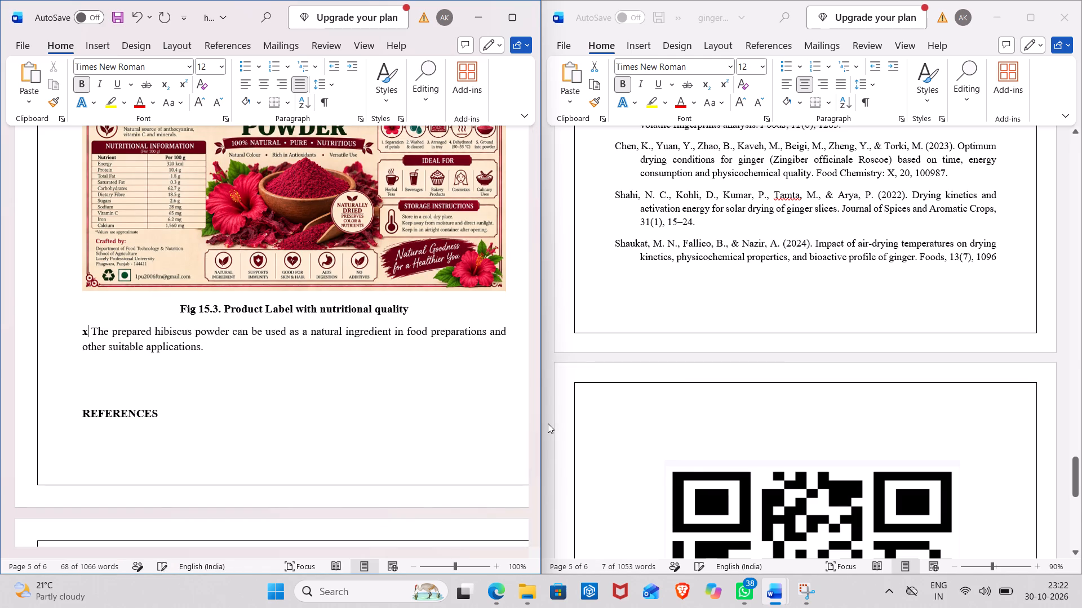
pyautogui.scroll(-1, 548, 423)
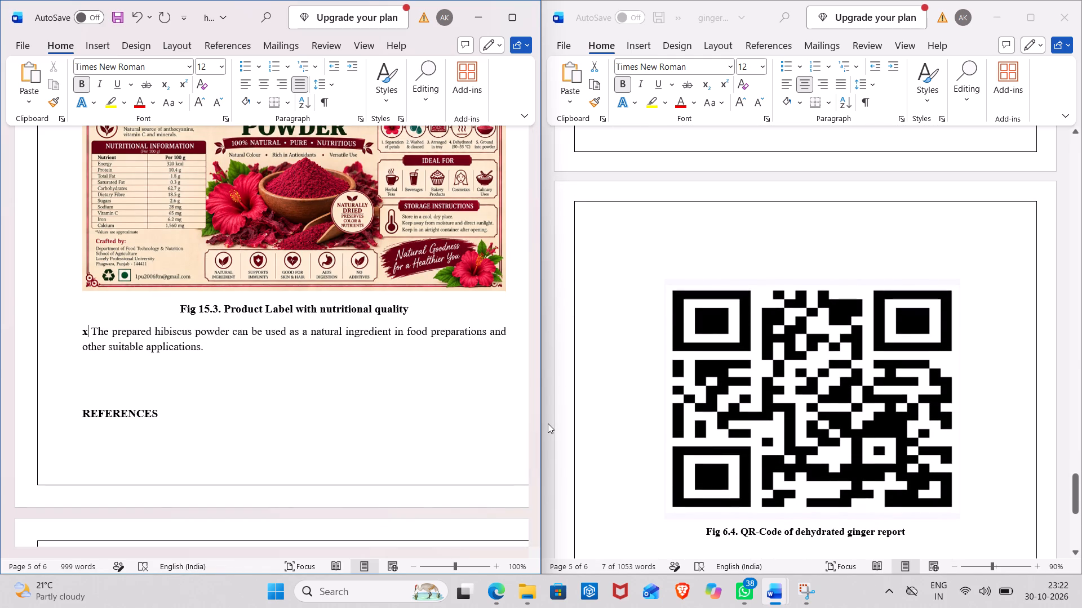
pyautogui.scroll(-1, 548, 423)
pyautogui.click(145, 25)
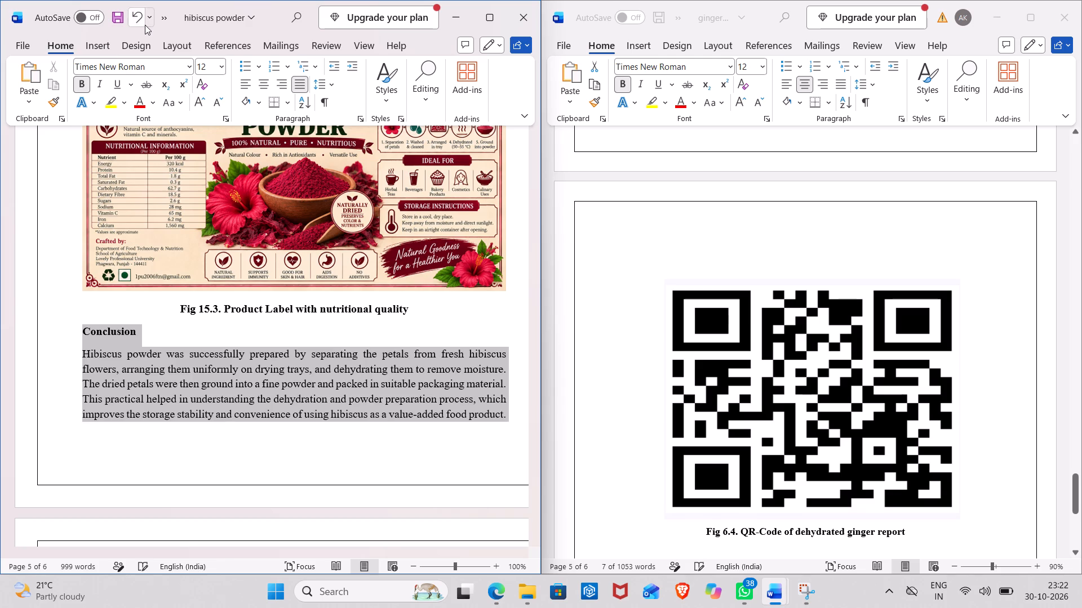
# Move the whole Conclusion section from below the Fig 15.3 caption to between the cost analysis table and the Hibiscus Powder label.
pyautogui.click(65, 347)
pyautogui.click(61, 391)
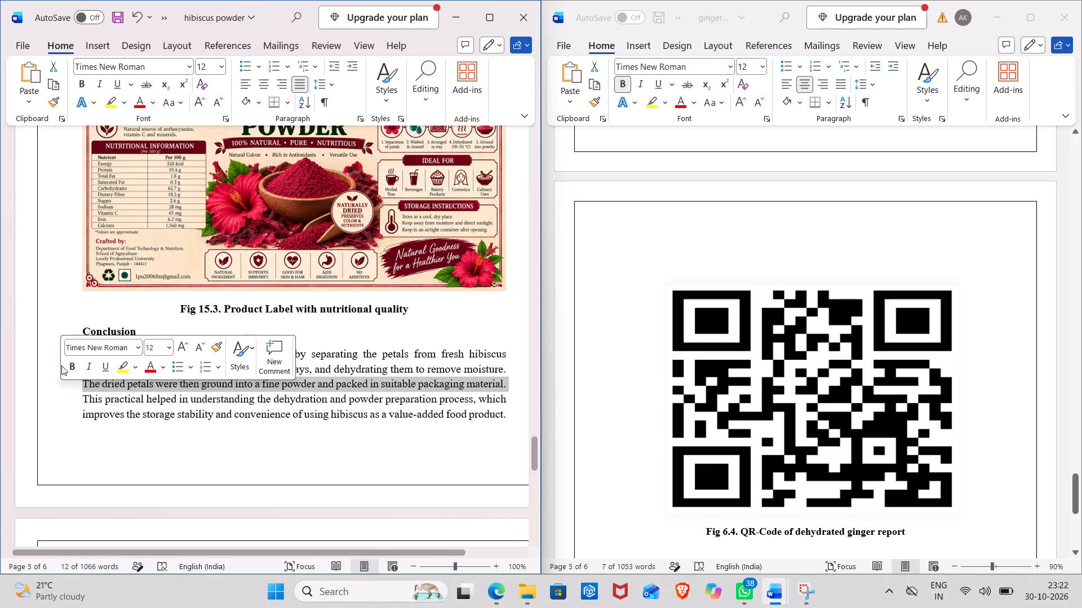
pyautogui.click(73, 319)
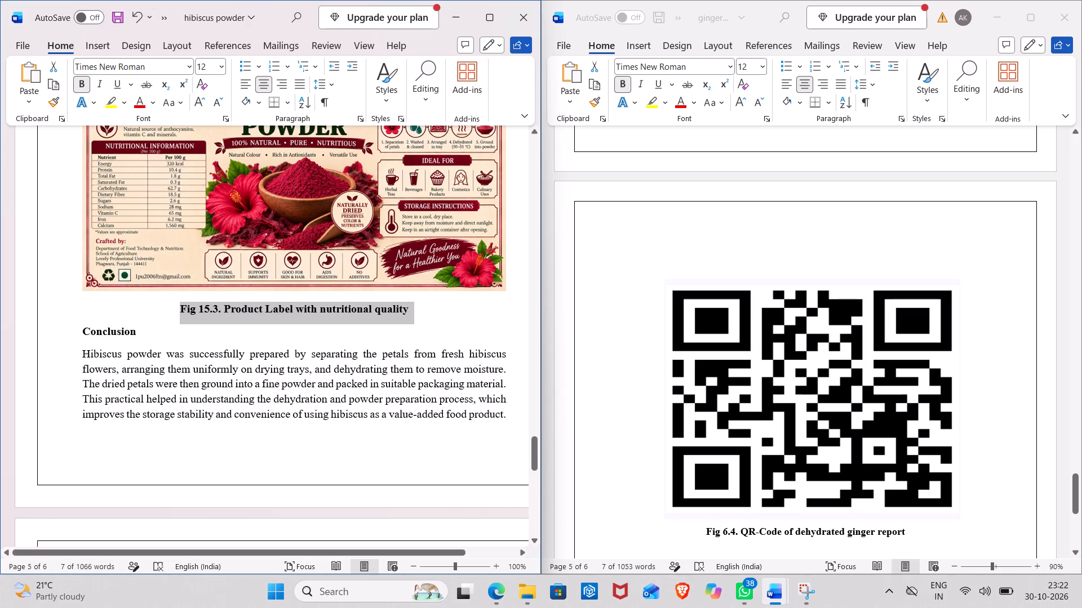
pyautogui.click(91, 197)
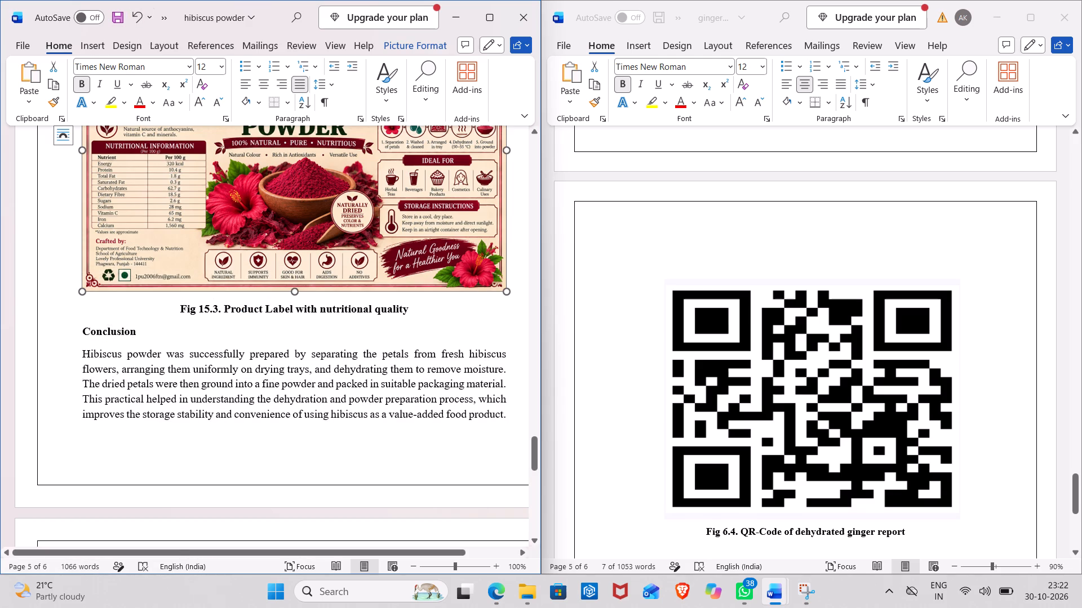
pyautogui.moveTo(88, 332); pyautogui.dragTo(124, 350)
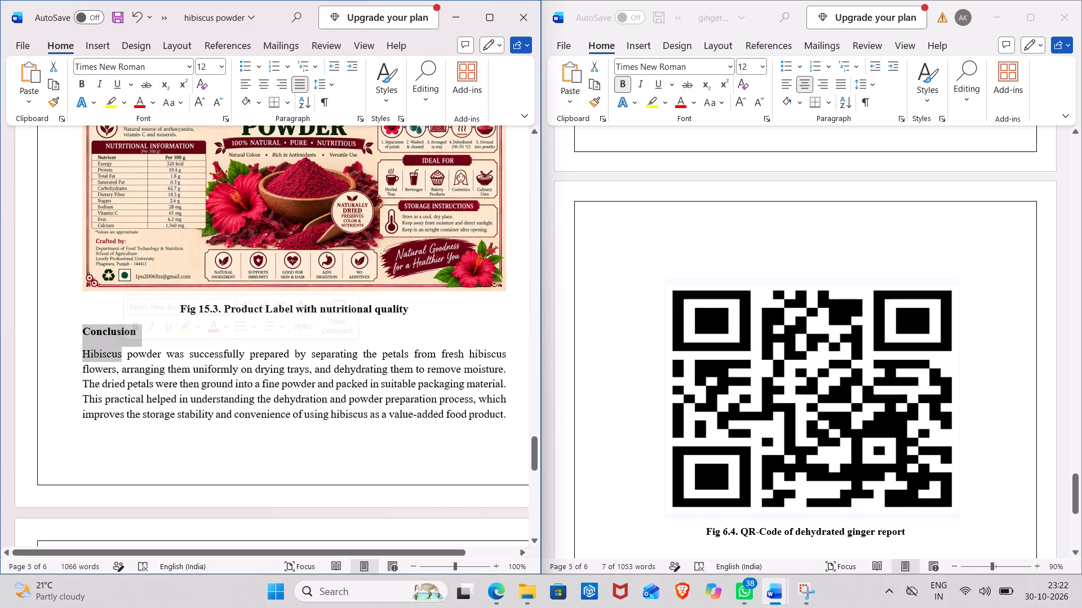
pyautogui.click(58, 328)
pyautogui.click(76, 329)
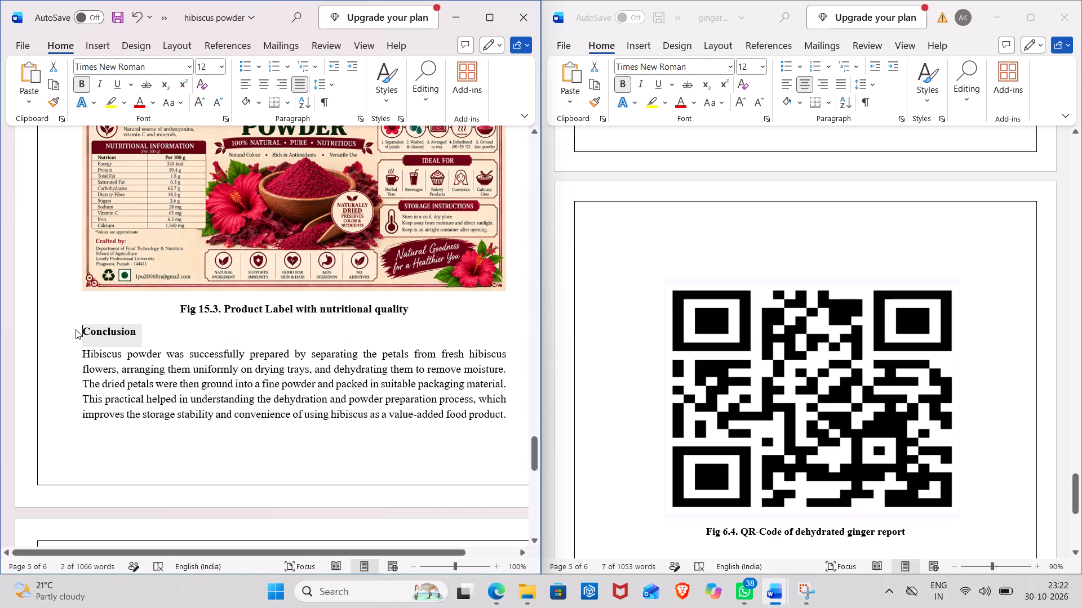
pyautogui.moveTo(83, 331); pyautogui.dragTo(90, 334)
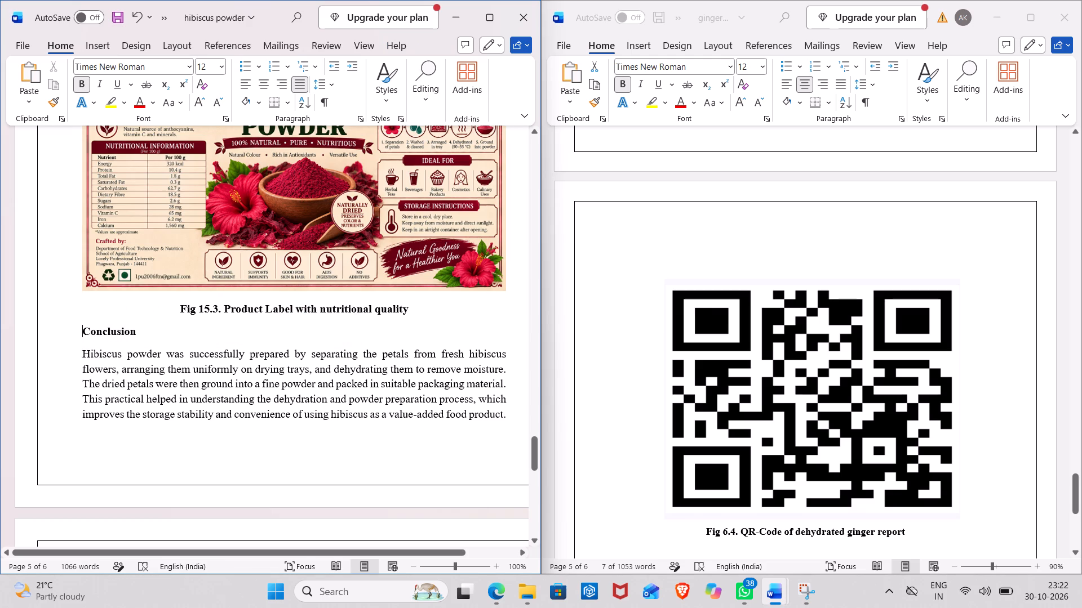
pyautogui.moveTo(90, 334); pyautogui.dragTo(230, 471)
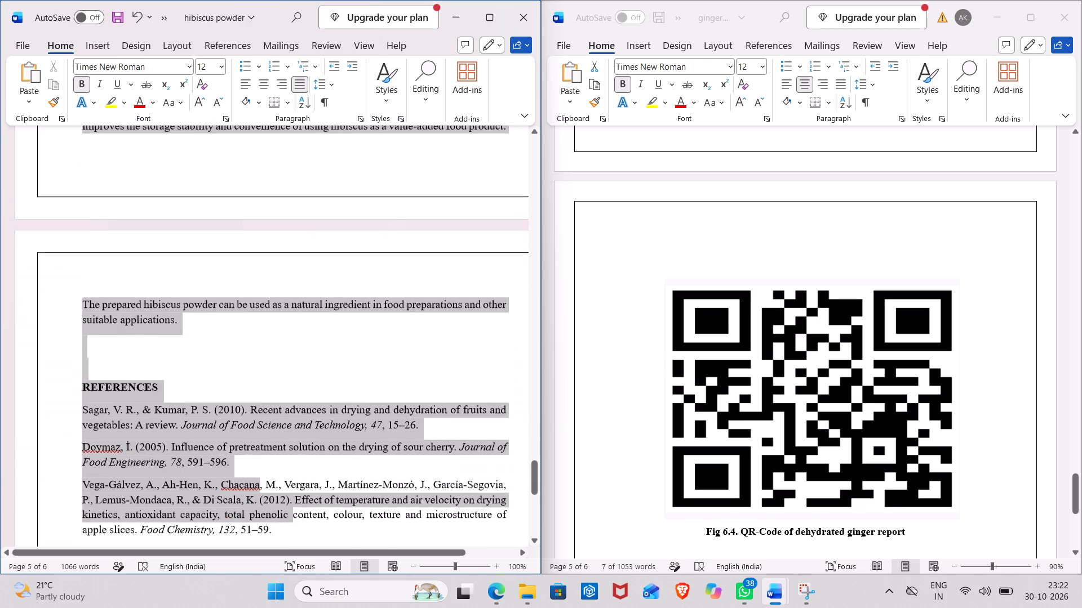
pyautogui.moveTo(230, 471); pyautogui.dragTo(178, 322)
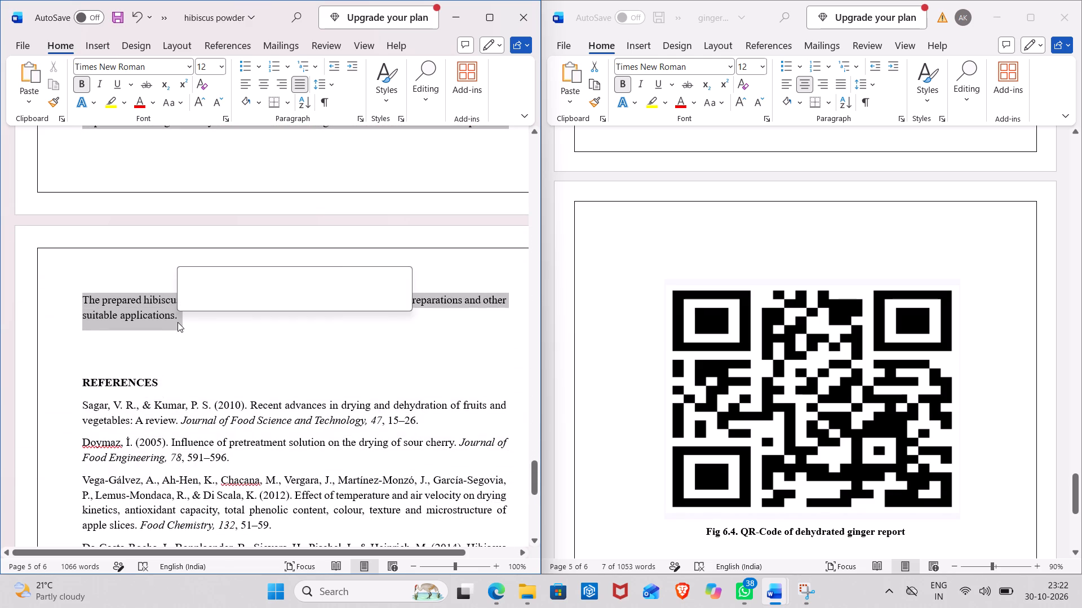
pyautogui.hotkey('ctrl', 'x')
pyautogui.scroll(3, 178, 322)
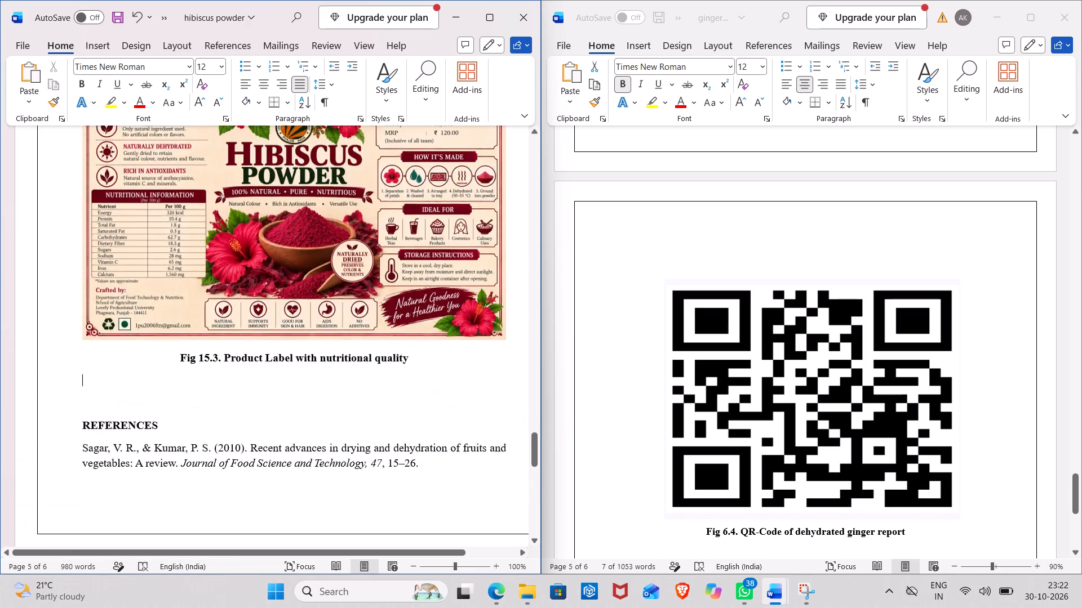
pyautogui.scroll(1, 178, 322)
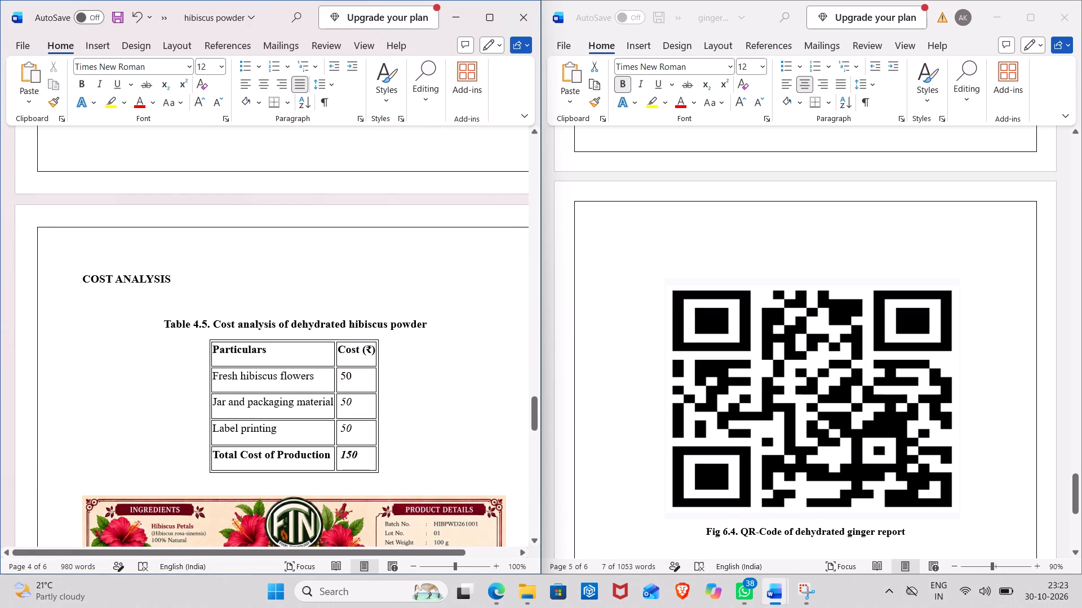
pyautogui.click(422, 474)
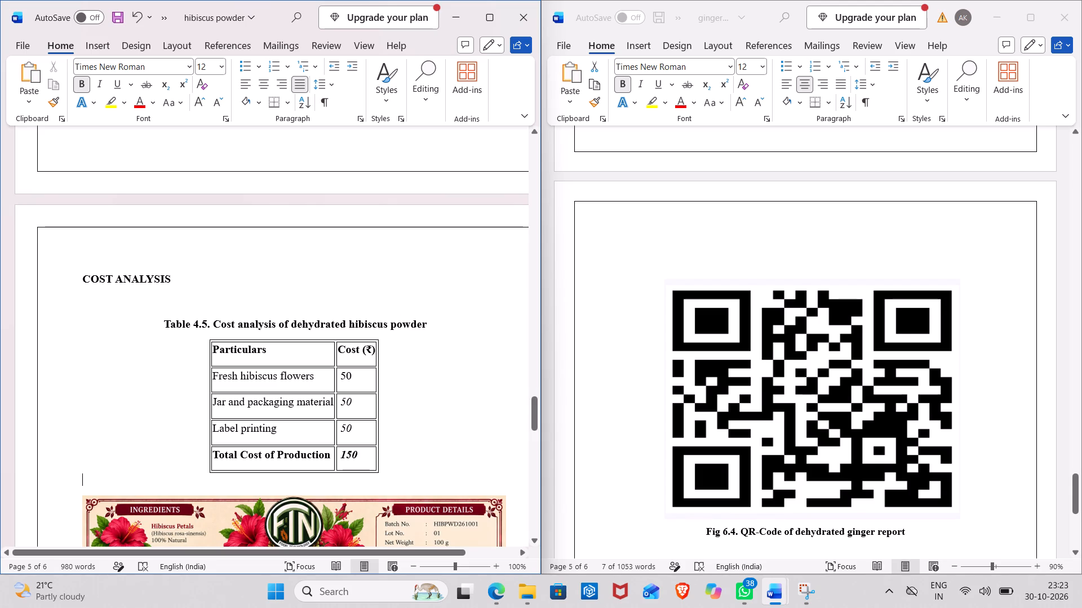
pyautogui.hotkey('ctrl', 'v')
pyautogui.click(422, 474)
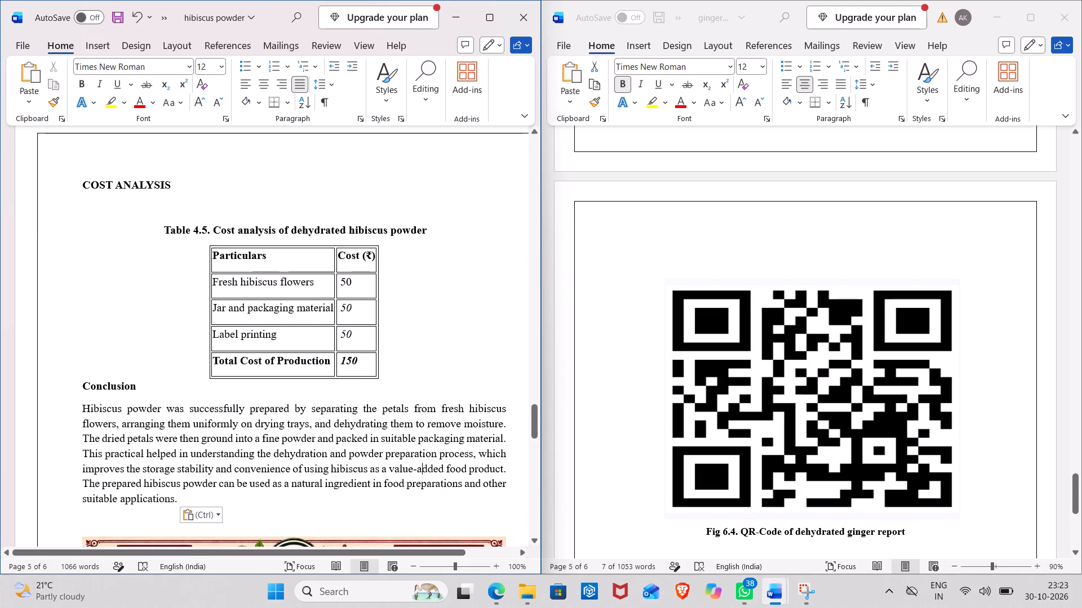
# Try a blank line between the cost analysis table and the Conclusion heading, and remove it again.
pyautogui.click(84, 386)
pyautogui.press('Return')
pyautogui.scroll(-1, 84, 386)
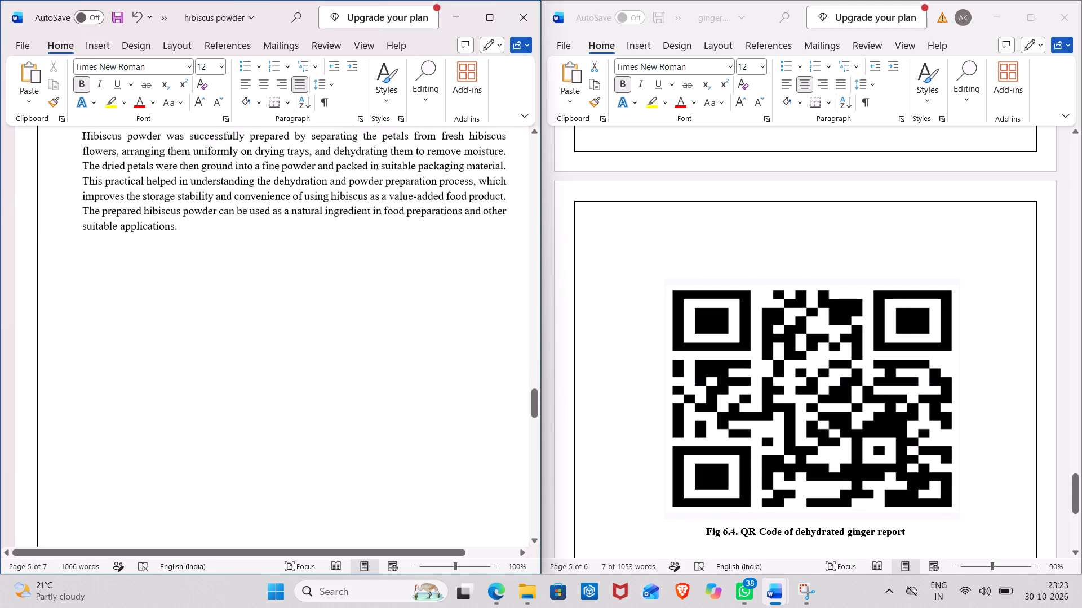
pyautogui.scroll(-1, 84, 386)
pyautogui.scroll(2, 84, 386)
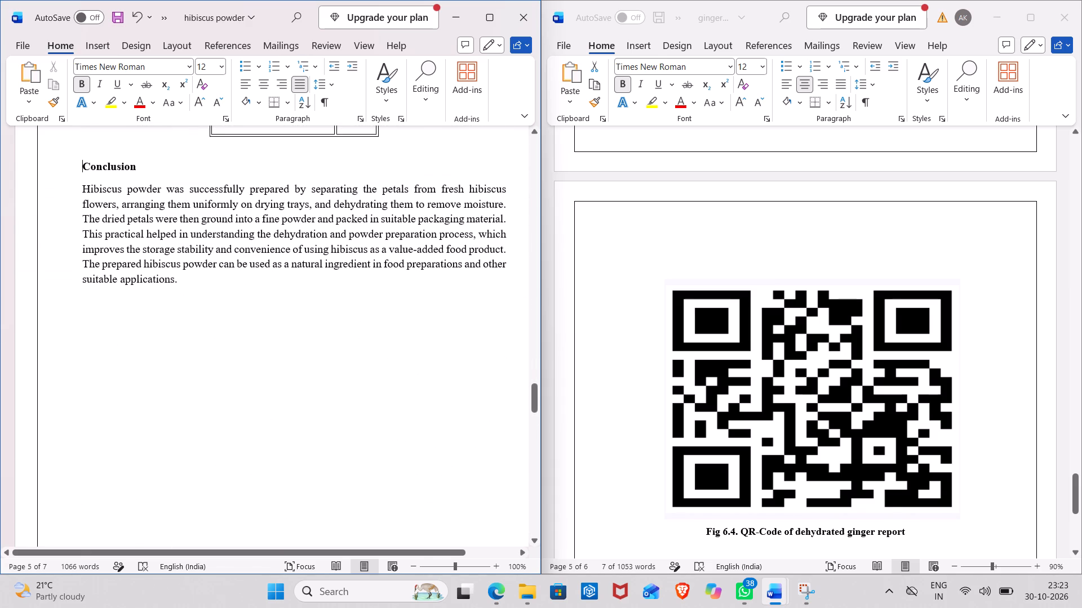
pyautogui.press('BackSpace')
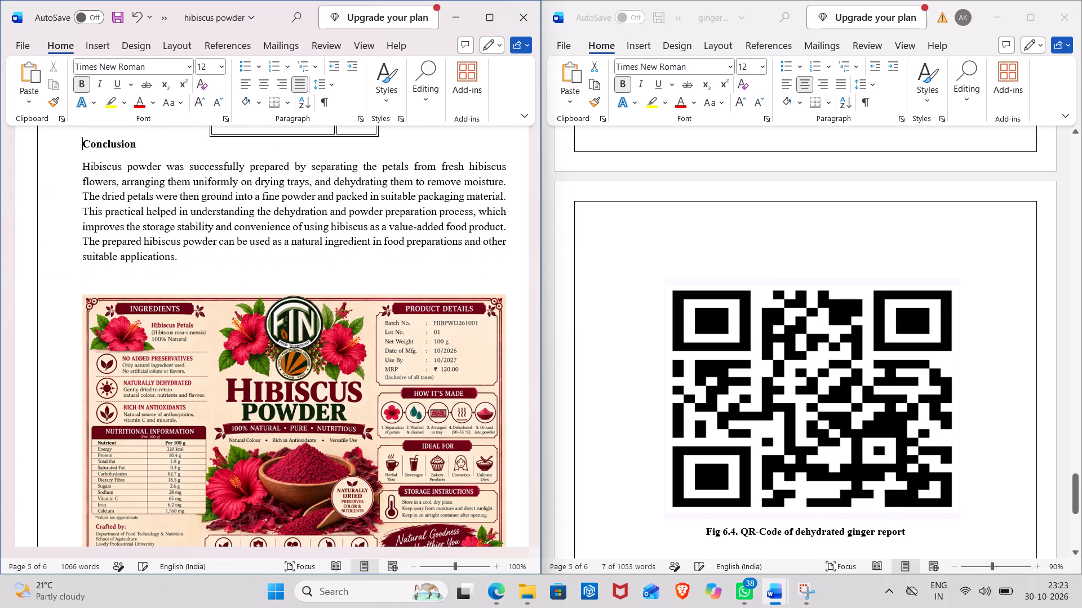
# Close the gap below the COST ANALYSIS heading by deleting the leading spaces and blank line before the Table 4.5 caption.
pyautogui.scroll(3, 0, 199)
pyautogui.scroll(1, 123, 165)
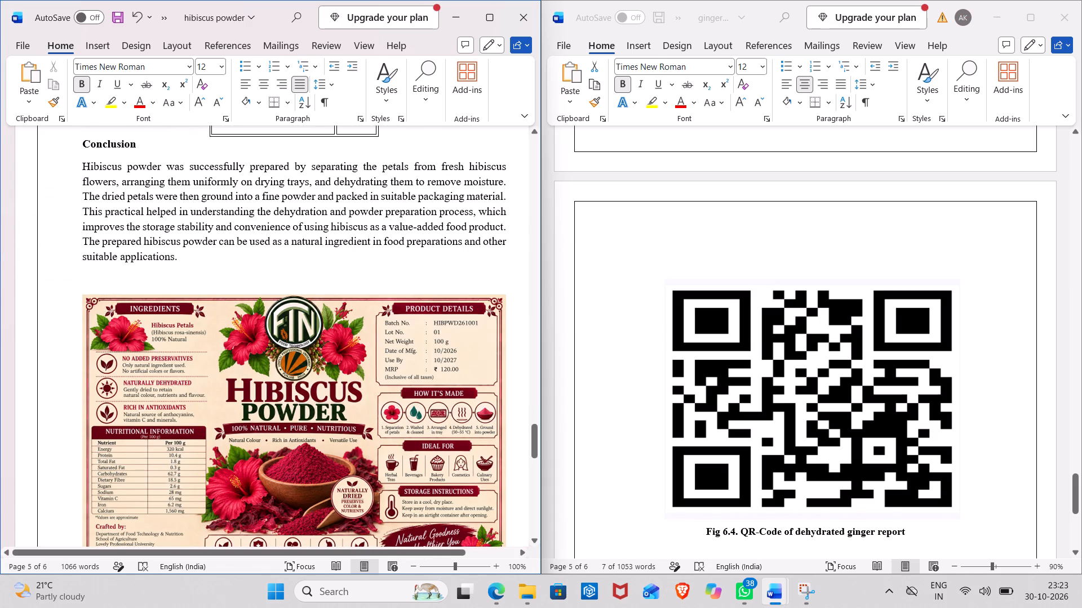
pyautogui.scroll(1, 123, 165)
pyautogui.click(142, 342)
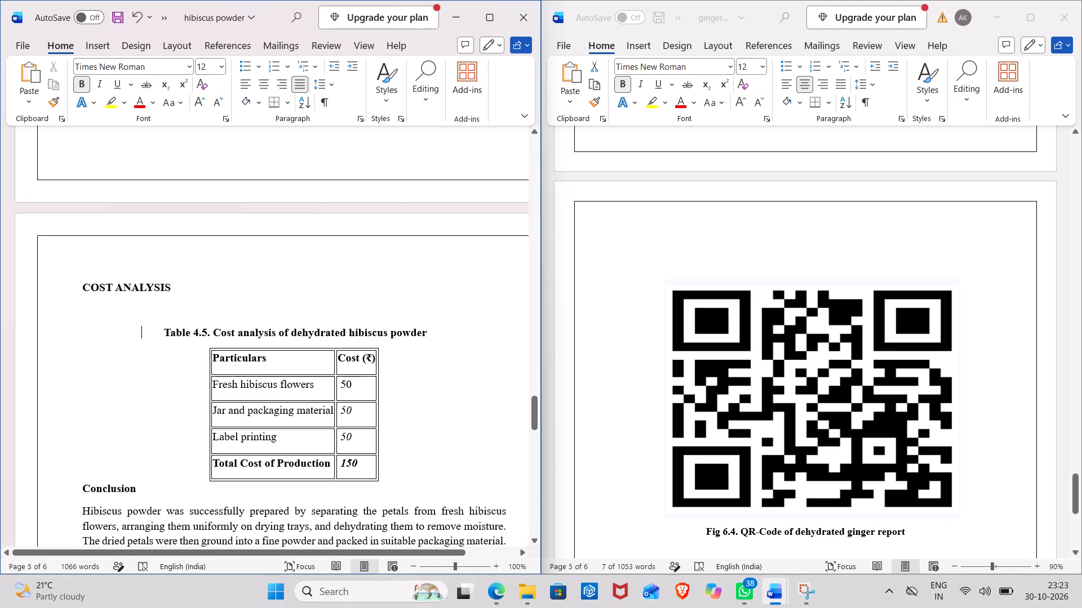
pyautogui.press('BackSpace')
pyautogui.press('BackSpace')
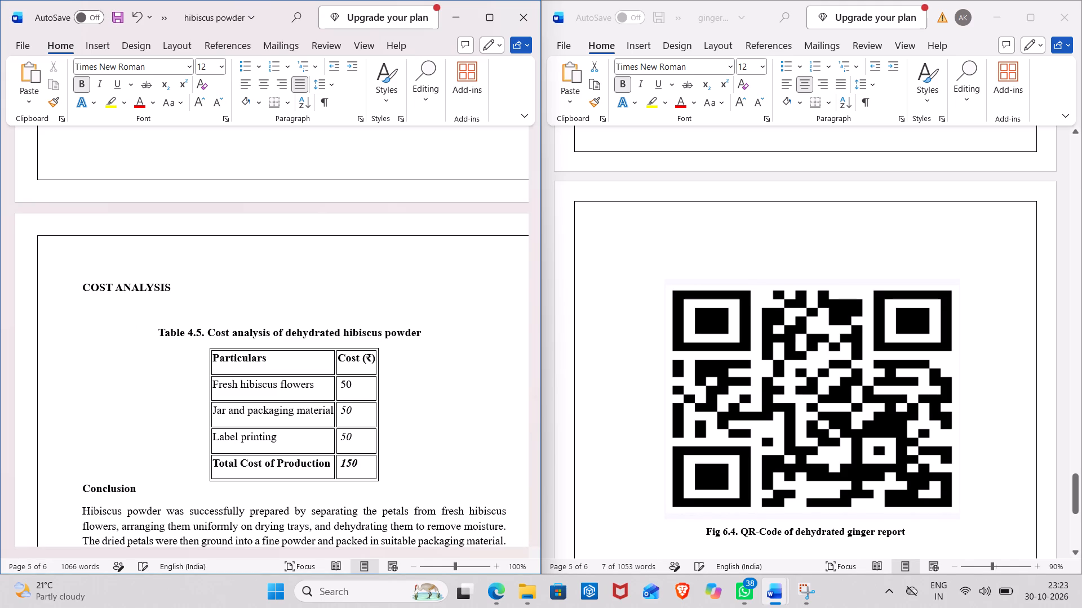
pyautogui.press('BackSpace')
pyautogui.press('BackSpace')
pyautogui.press('BackSpace')
pyautogui.press('BackSpace')
pyautogui.press('BackSpace')
pyautogui.press('BackSpace')
pyautogui.press('BackSpace')
pyautogui.press('BackSpace')
pyautogui.press('BackSpace')
pyautogui.press('BackSpace')
pyautogui.press('BackSpace')
pyautogui.press('BackSpace')
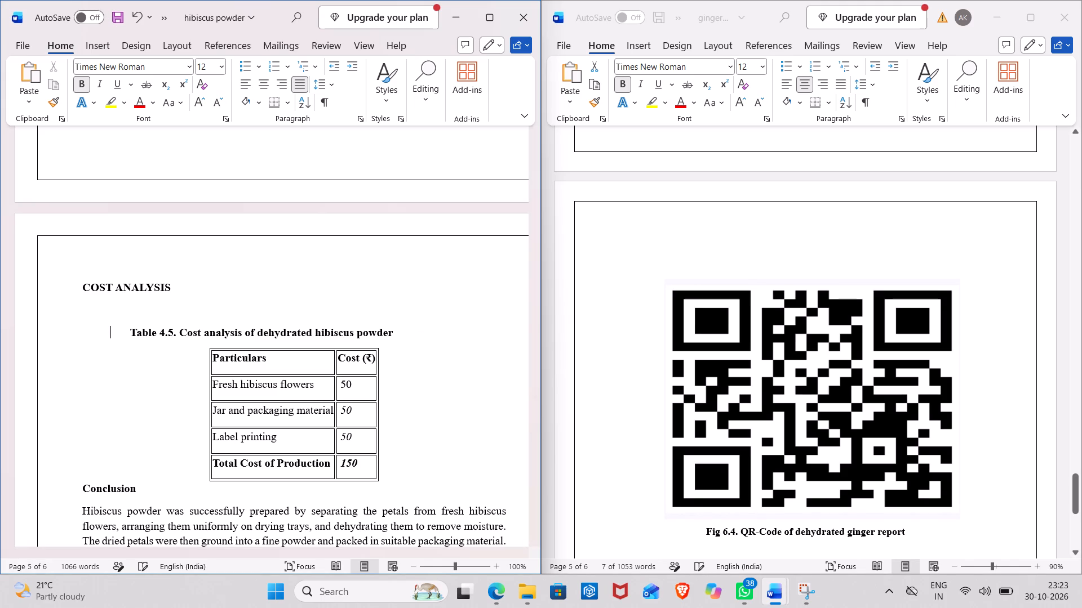
pyautogui.press('BackSpace')
pyautogui.press('BackSpace')
pyautogui.press('BackSpace')
pyautogui.press('BackSpace')
pyautogui.press('BackSpace')
pyautogui.press('BackSpace')
pyautogui.press('BackSpace')
pyautogui.press('BackSpace')
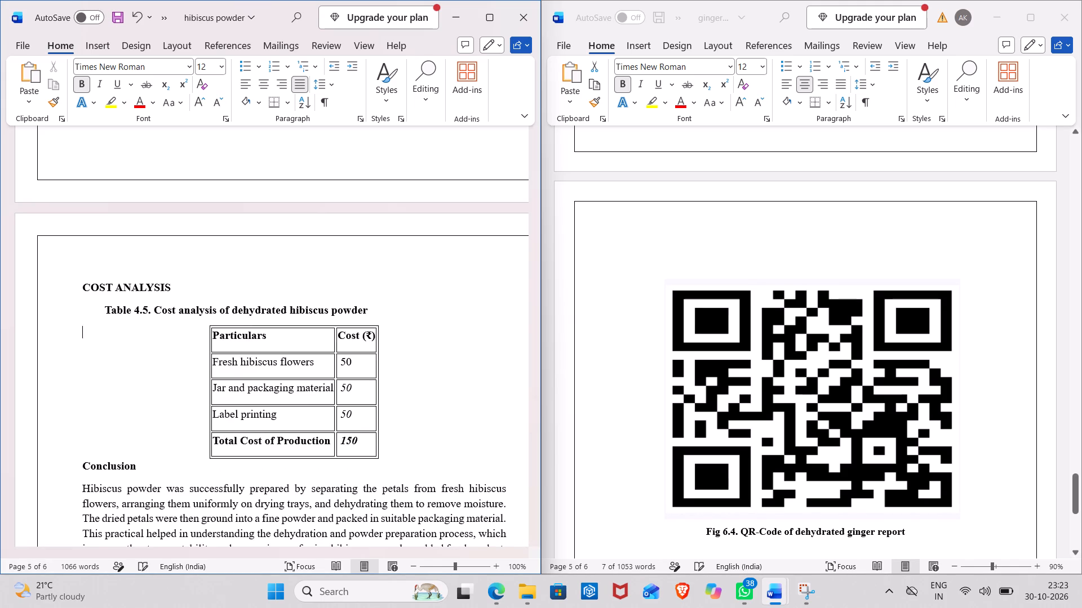
pyautogui.press('BackSpace')
pyautogui.press('Return')
# Shift the Table 4.5 caption with leading spaces so it sits centred above the cost analysis table.
pyautogui.press('space')
pyautogui.press('space')
pyautogui.press('space')
pyautogui.press('space')
pyautogui.press('space')
pyautogui.press('space')
pyautogui.press('space')
pyautogui.press('space')
pyautogui.press('space')
pyautogui.press('space')
pyautogui.press('space')
pyautogui.press('space')
pyautogui.press('space')
pyautogui.press('space')
pyautogui.press('space')
pyautogui.press('space')
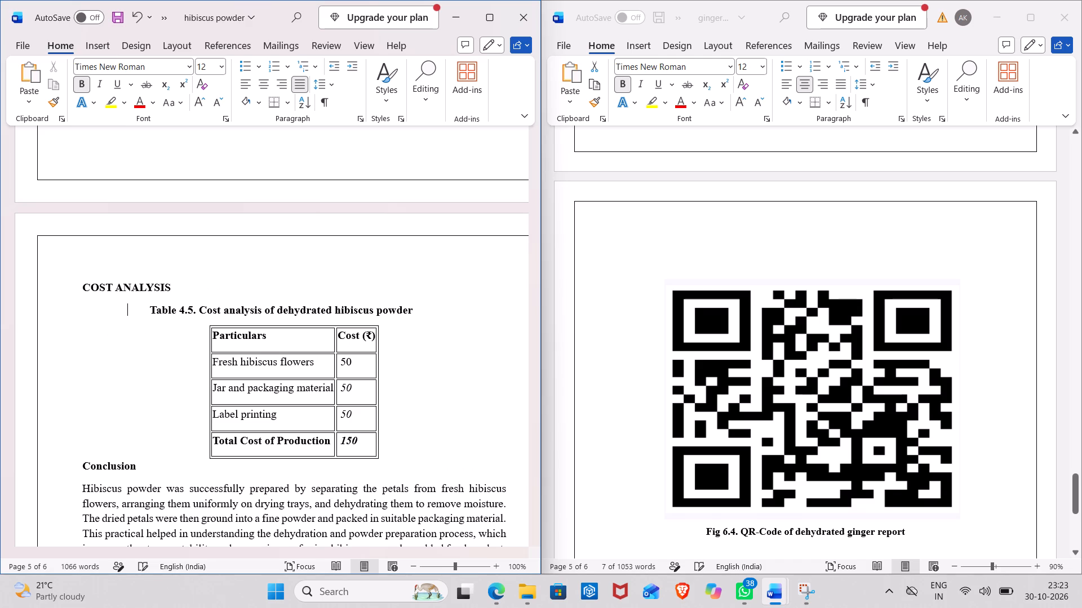
pyautogui.press('space')
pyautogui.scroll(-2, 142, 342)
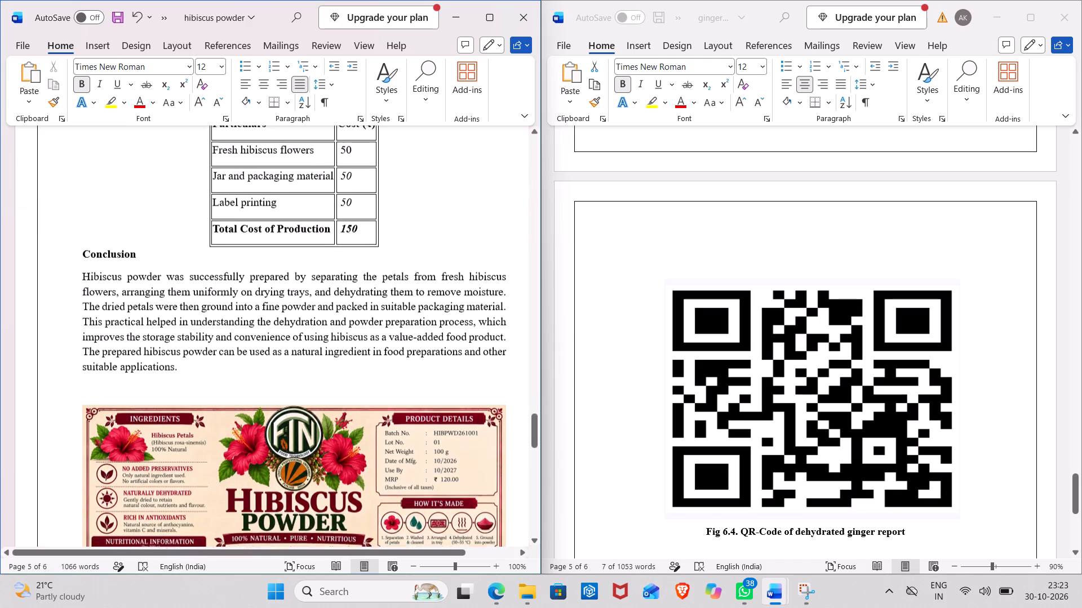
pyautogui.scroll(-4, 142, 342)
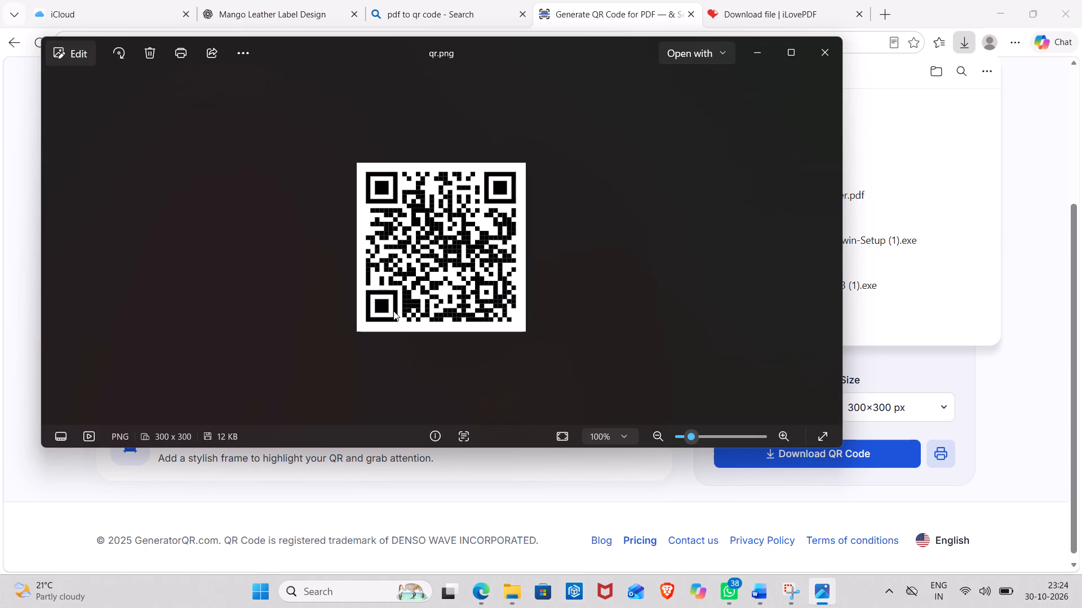
pyautogui.hotkey('ctrl', 'c')
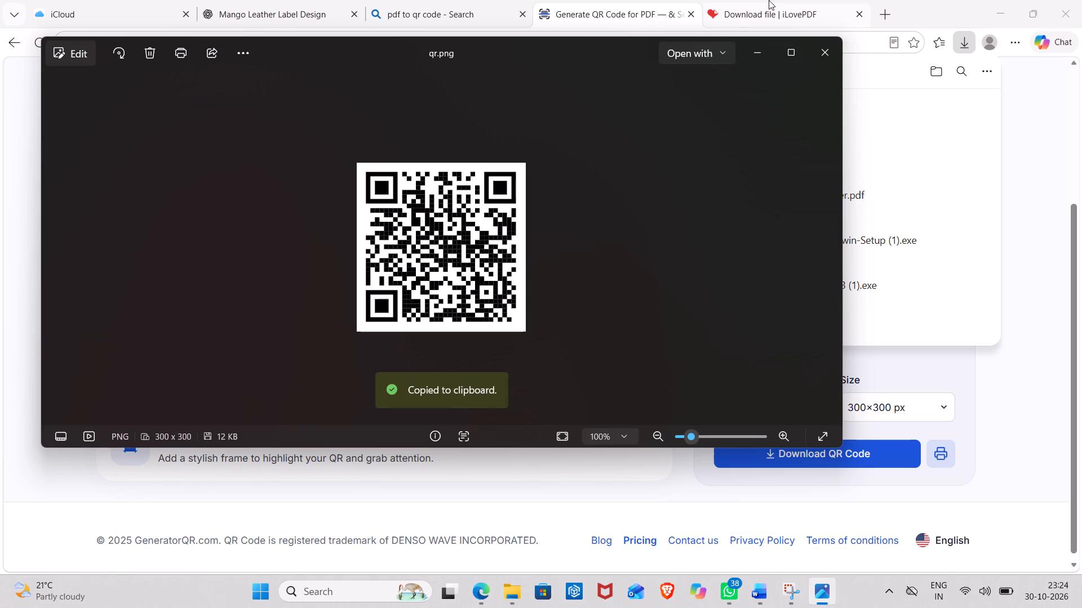
pyautogui.click(765, 55)
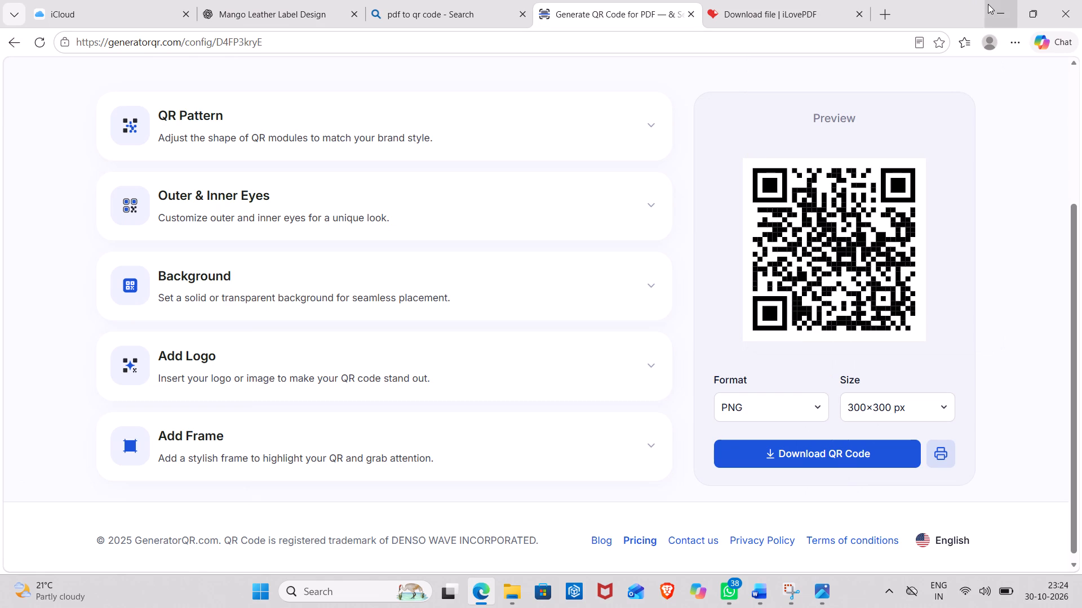
pyautogui.click(988, 4)
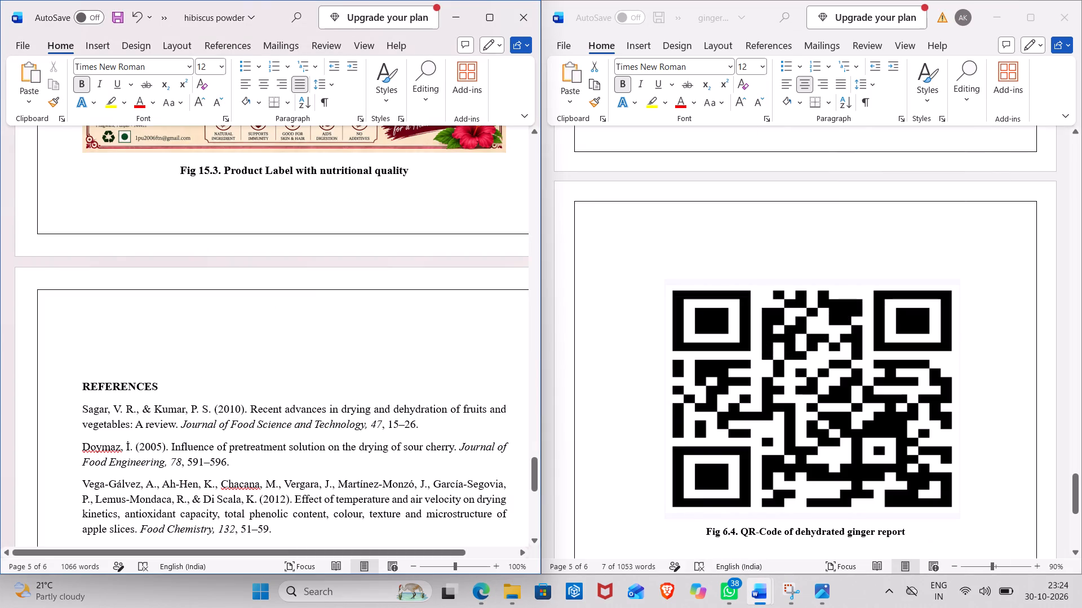
pyautogui.click(194, 306)
pyautogui.hotkey('ctrl', 'v')
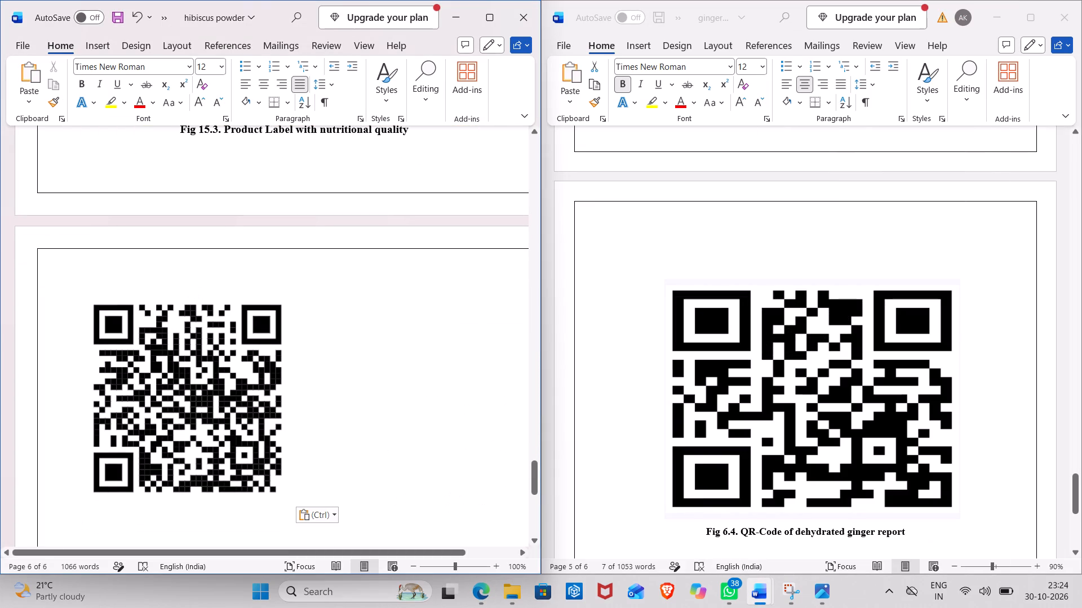
# Shift the pasted QR code to about the middle of the page width by adding leading spaces before it.
pyautogui.moveTo(170, 334); pyautogui.dragTo(201, 336)
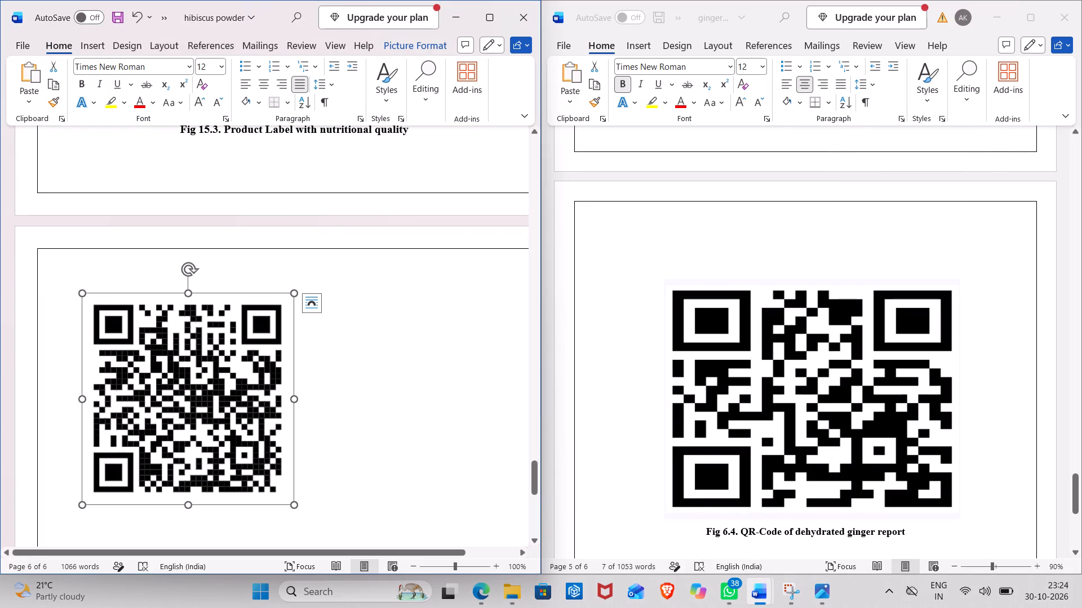
pyautogui.click(65, 333)
pyautogui.click(70, 345)
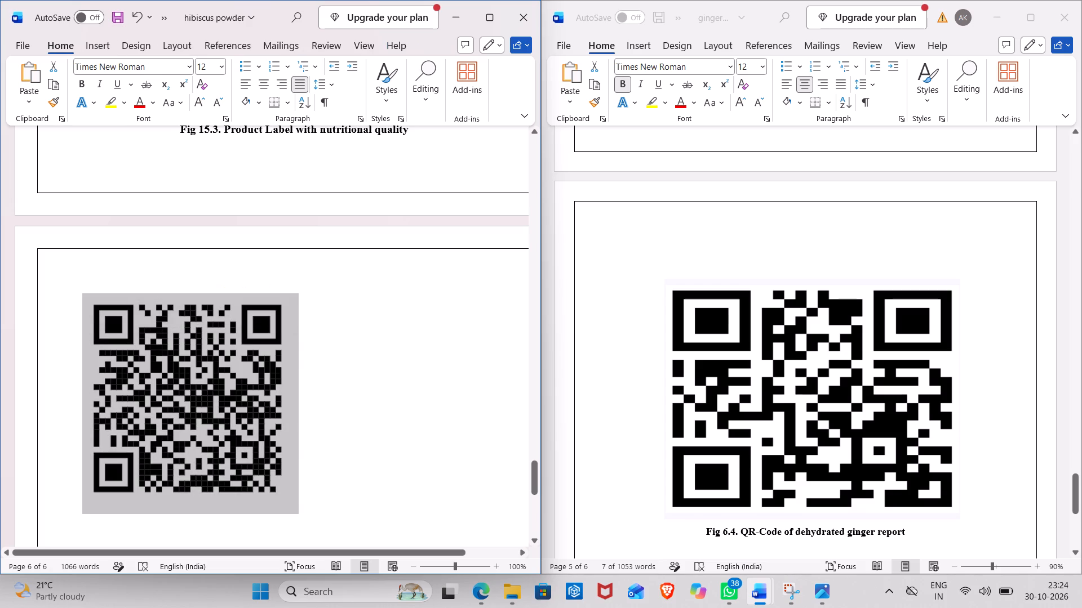
pyautogui.click(103, 262)
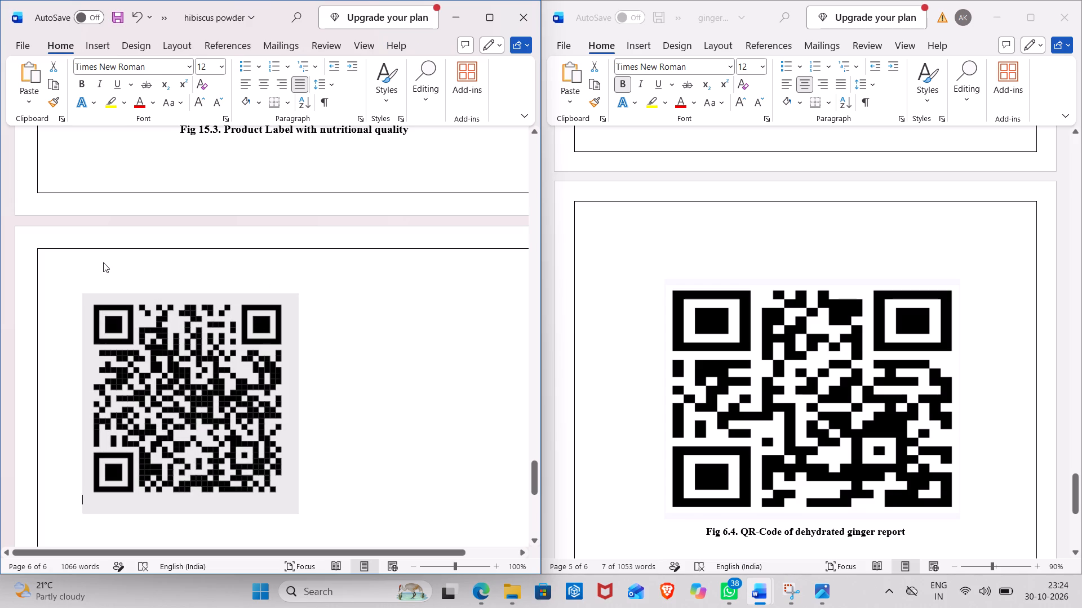
pyautogui.press('space')
pyautogui.press('space')
pyautogui.press('space')
pyautogui.press('space')
pyautogui.press('space')
pyautogui.press('space')
pyautogui.press('space')
pyautogui.press('space')
pyautogui.press('space')
pyautogui.press('space')
pyautogui.press('space')
pyautogui.press('space')
pyautogui.press('space')
pyautogui.press('space')
pyautogui.press('space')
pyautogui.press('space')
pyautogui.press('space')
pyautogui.press('space')
pyautogui.press('space')
pyautogui.press('space')
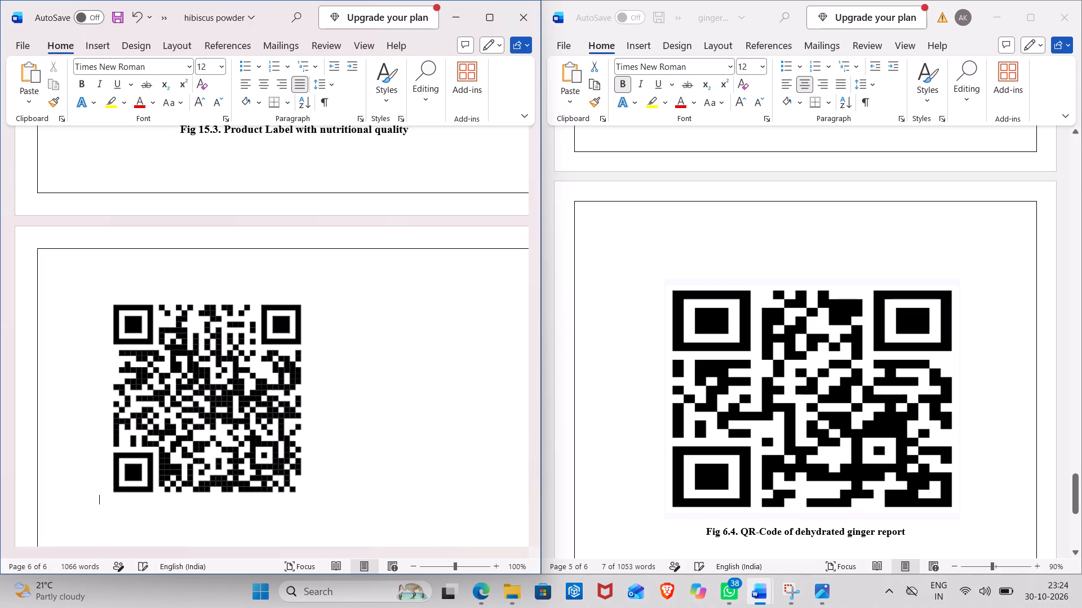
pyautogui.press('space')
pyautogui.press('space')
pyautogui.press('space')
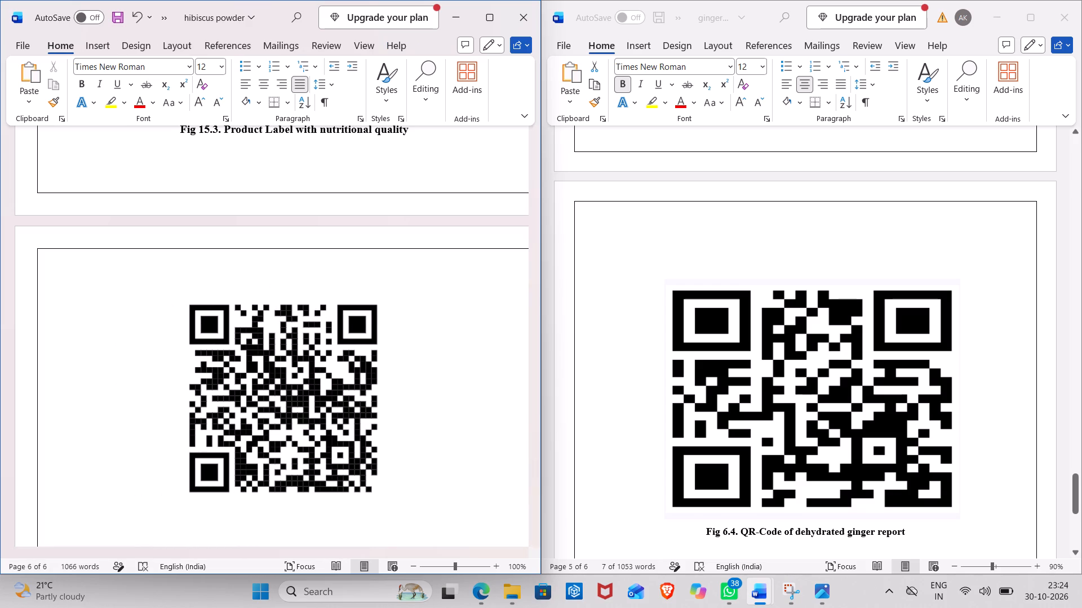
pyautogui.press('space')
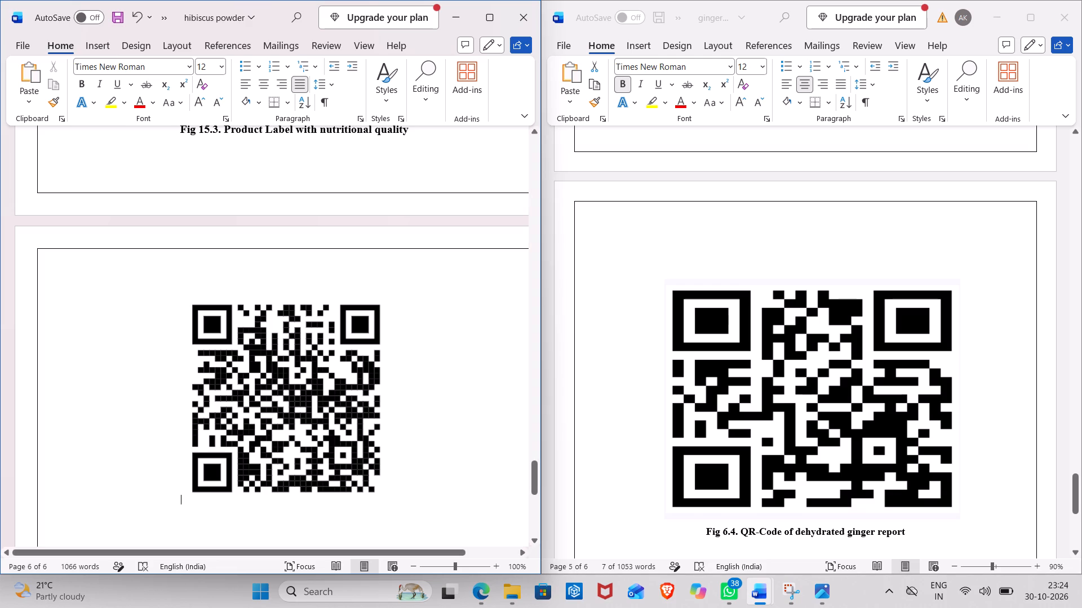
# Copy the caption "Fig 6.4. QR-Code of dehydrated ginger report" from the ginger report onto a line beneath the hibiscus QR code.
pyautogui.click(404, 491)
pyautogui.press('Return')
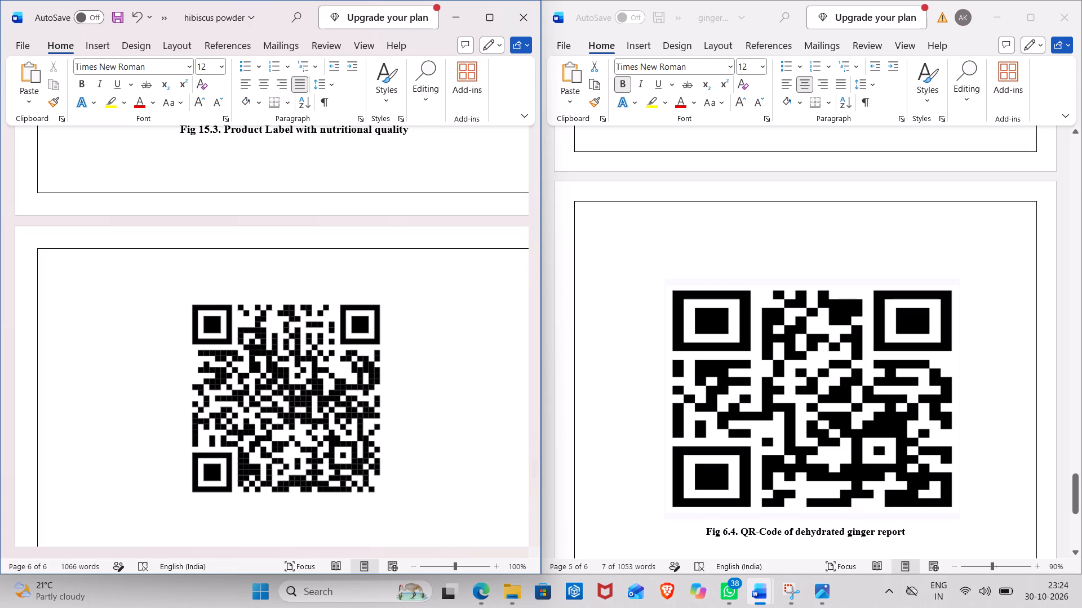
pyautogui.scroll(-1, 404, 491)
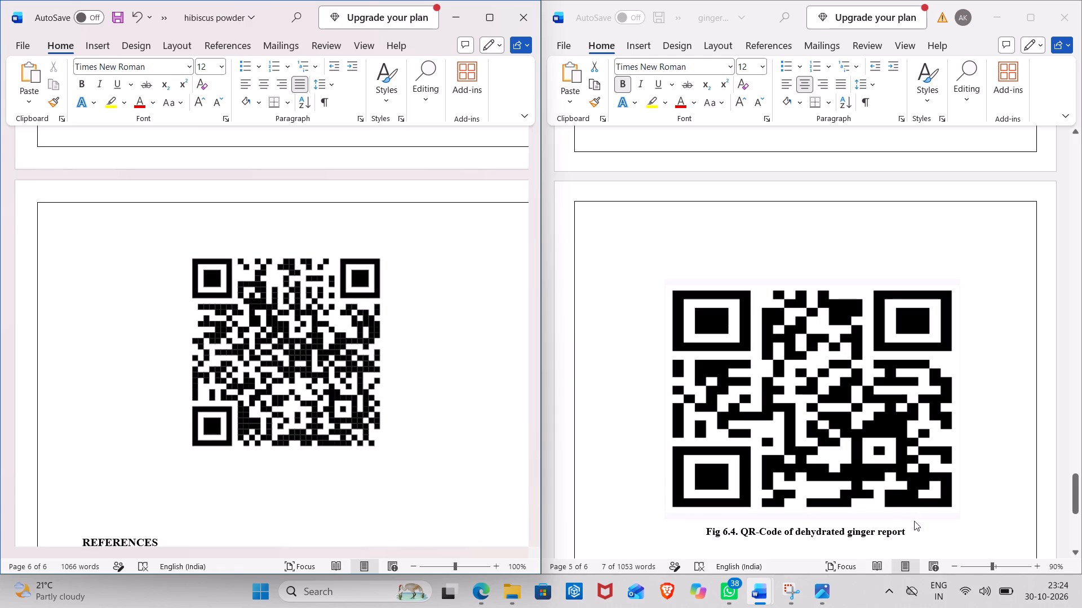
pyautogui.moveTo(908, 529); pyautogui.dragTo(753, 531)
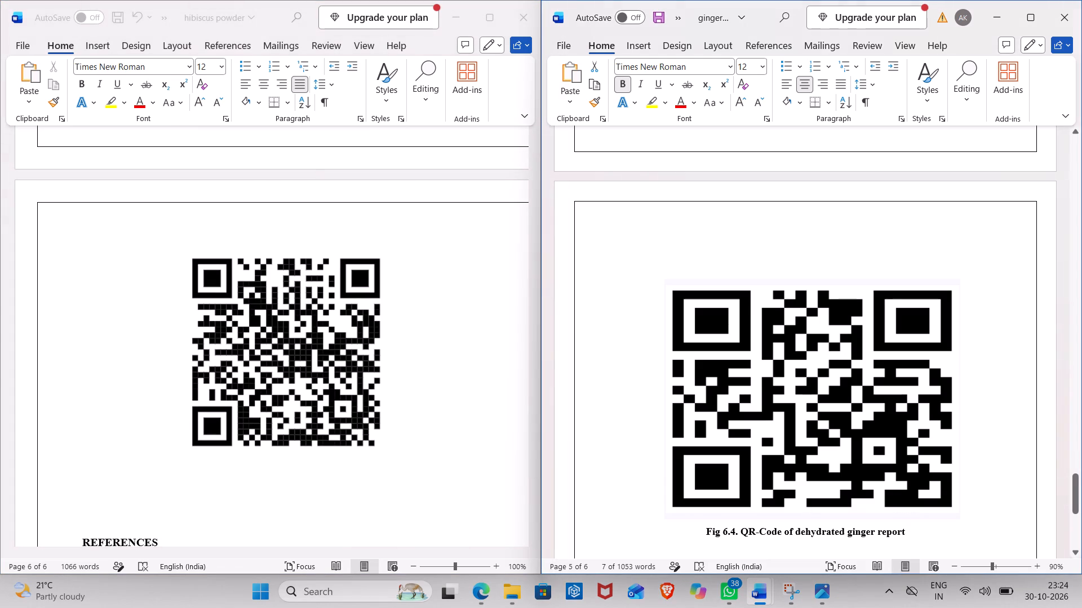
pyautogui.moveTo(753, 531); pyautogui.dragTo(699, 530)
pyautogui.moveTo(699, 530); pyautogui.dragTo(899, 545)
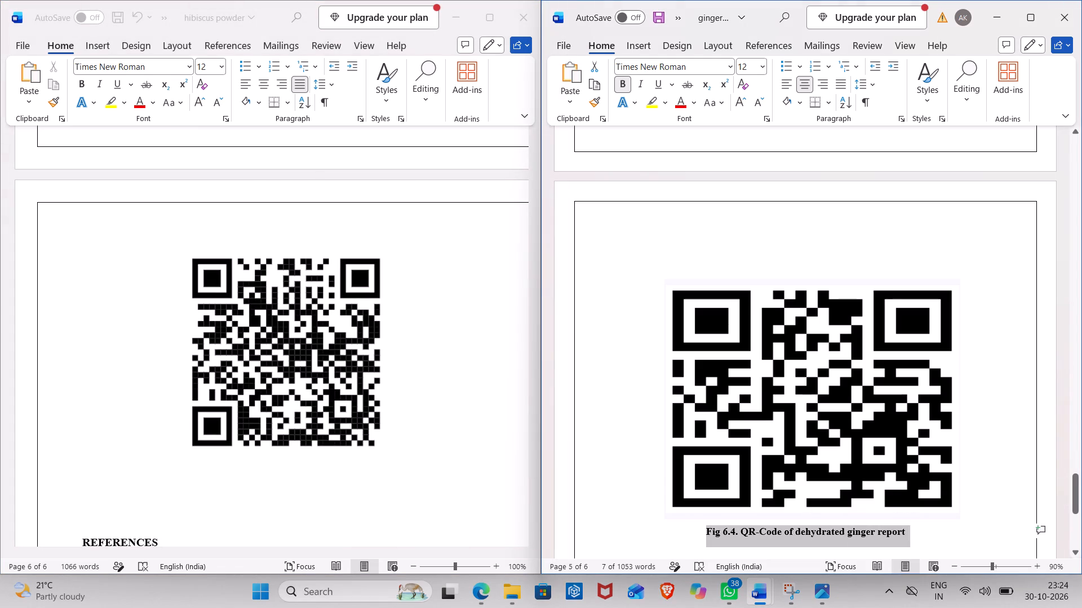
pyautogui.moveTo(899, 545); pyautogui.dragTo(899, 544)
pyautogui.hotkey('ctrl', 'c')
pyautogui.click(202, 481)
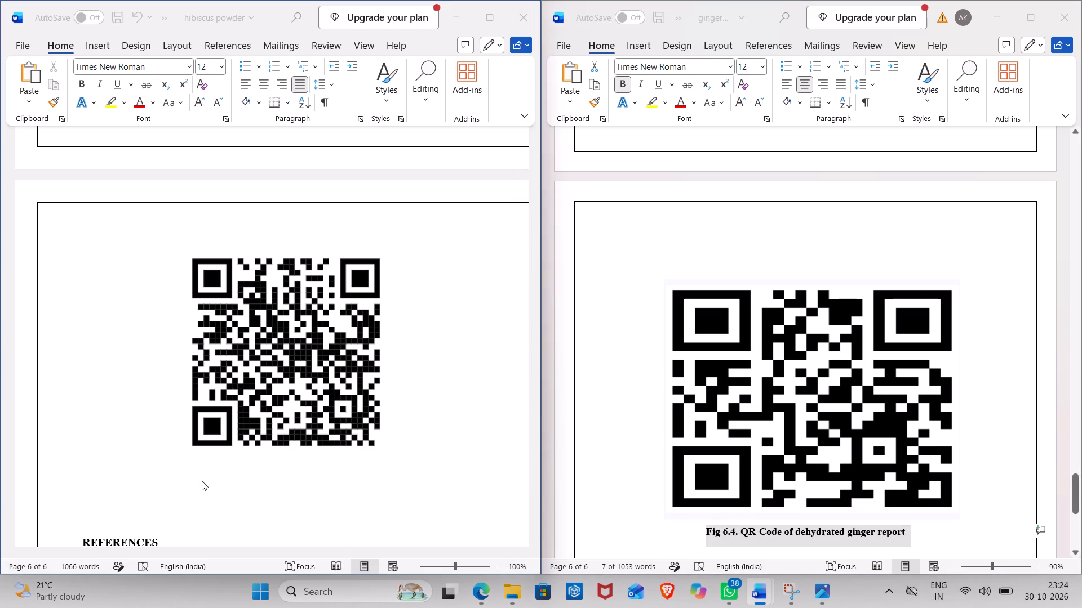
pyautogui.press('space')
pyautogui.press('space')
pyautogui.press('space')
pyautogui.press('space')
pyautogui.press('space')
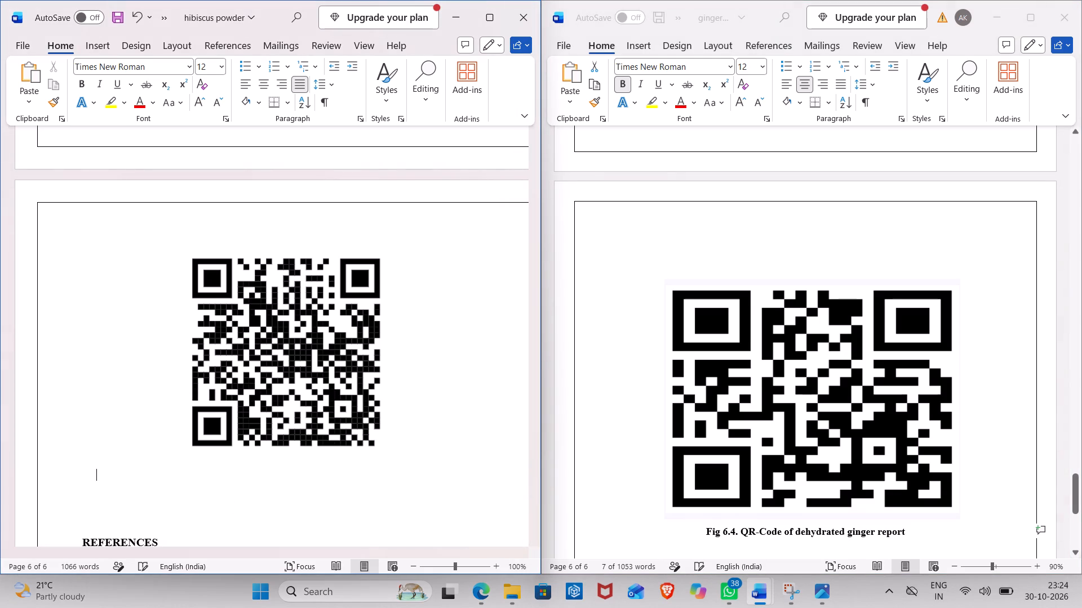
pyautogui.press('space')
pyautogui.press('space')
pyautogui.press('space')
pyautogui.press('space')
pyautogui.press('space')
pyautogui.hotkey('ctrl', 'v')
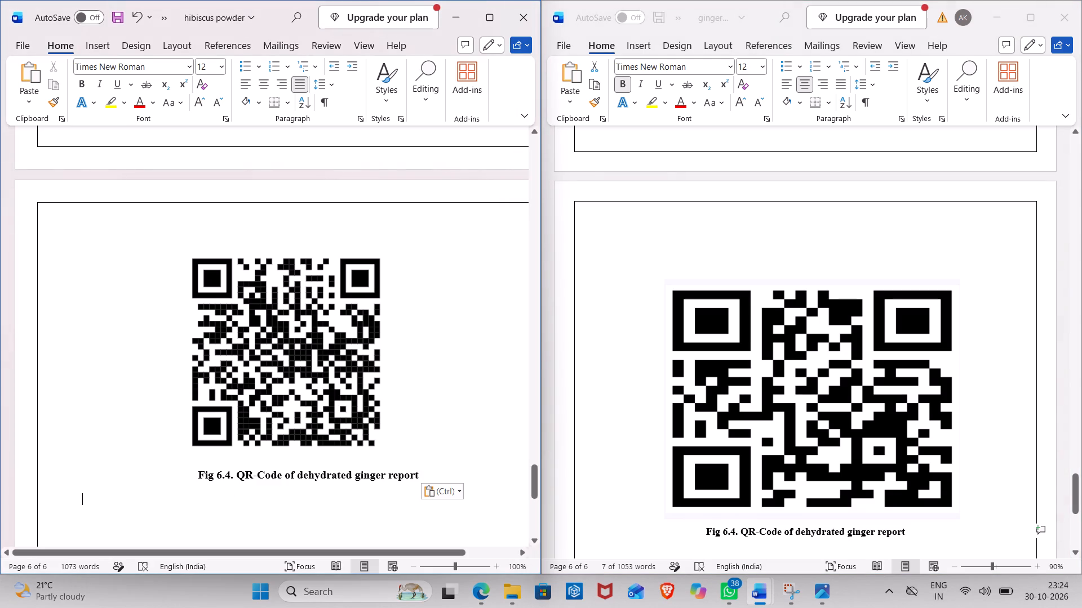
# Renumber the pasted QR code caption as Fig 15.4.
pyautogui.click(221, 473)
pyautogui.press('BackSpace')
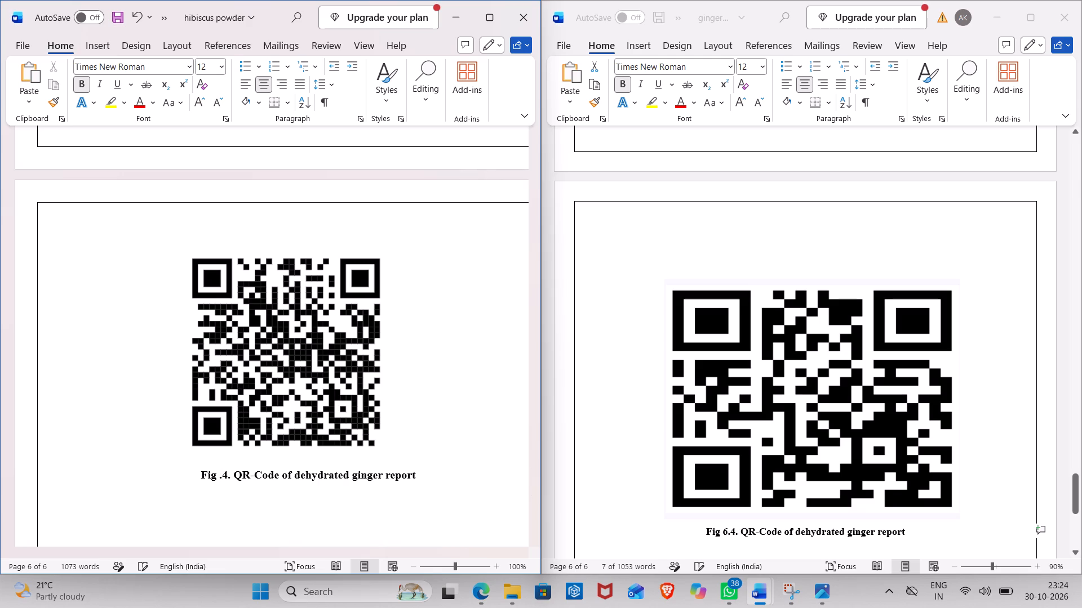
pyautogui.write('15')
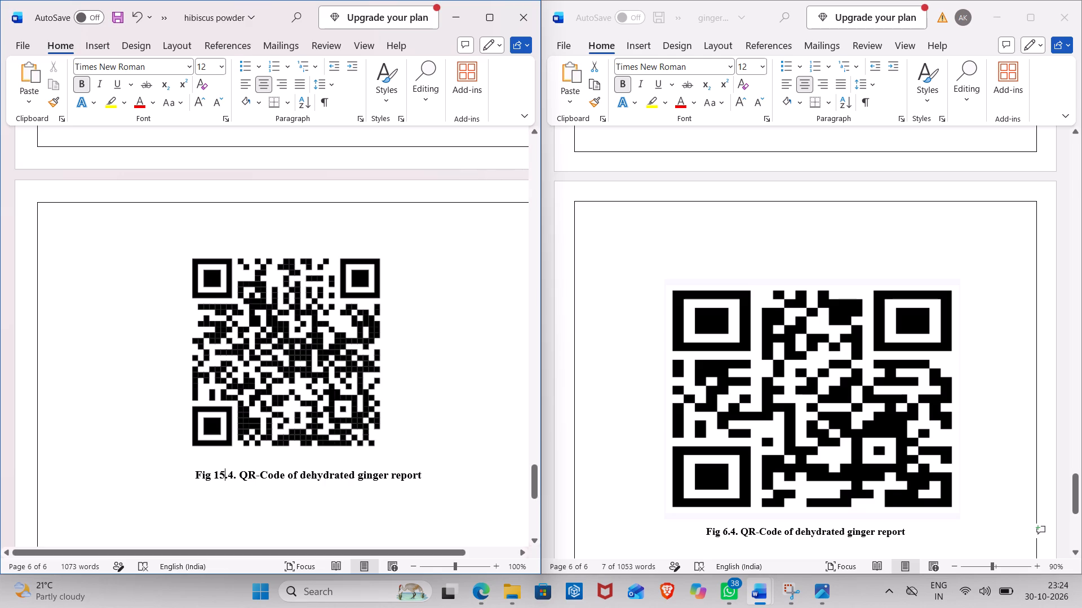
# Reposition the Fig 15.4 caption roughly centred beneath the hibiscus QR code by replacing its leading spaces.
pyautogui.click(189, 475)
pyautogui.press('BackSpace')
pyautogui.press('BackSpace')
pyautogui.press('BackSpace')
pyautogui.press('BackSpace')
pyautogui.press('BackSpace')
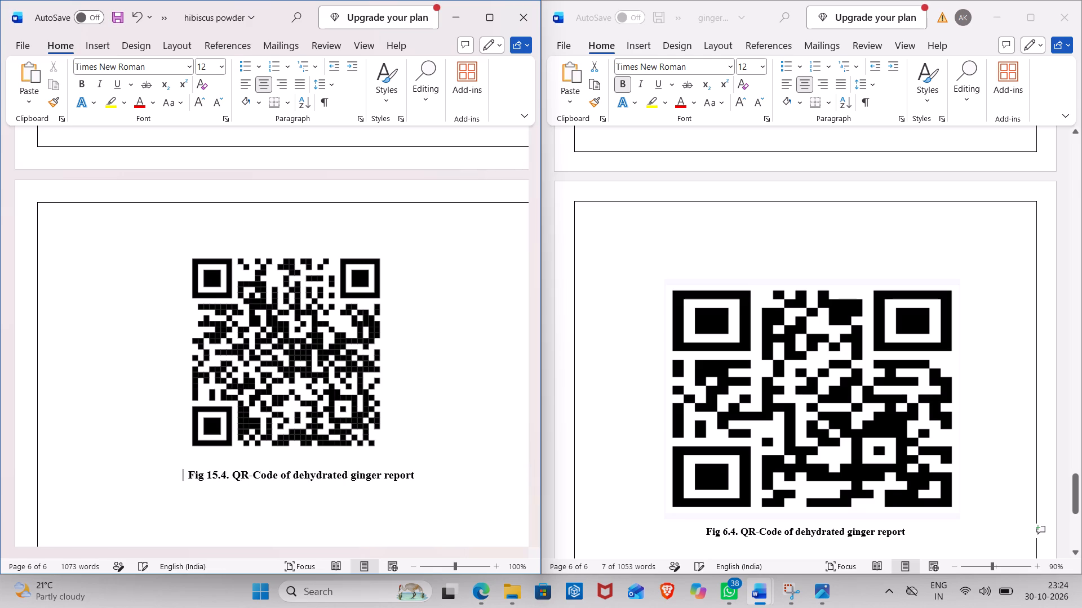
pyautogui.press('BackSpace')
pyautogui.press('BackSpace')
pyautogui.press('BackSpace')
pyautogui.press('BackSpace')
pyautogui.press('space')
pyautogui.press('space')
pyautogui.press('space')
pyautogui.press('space')
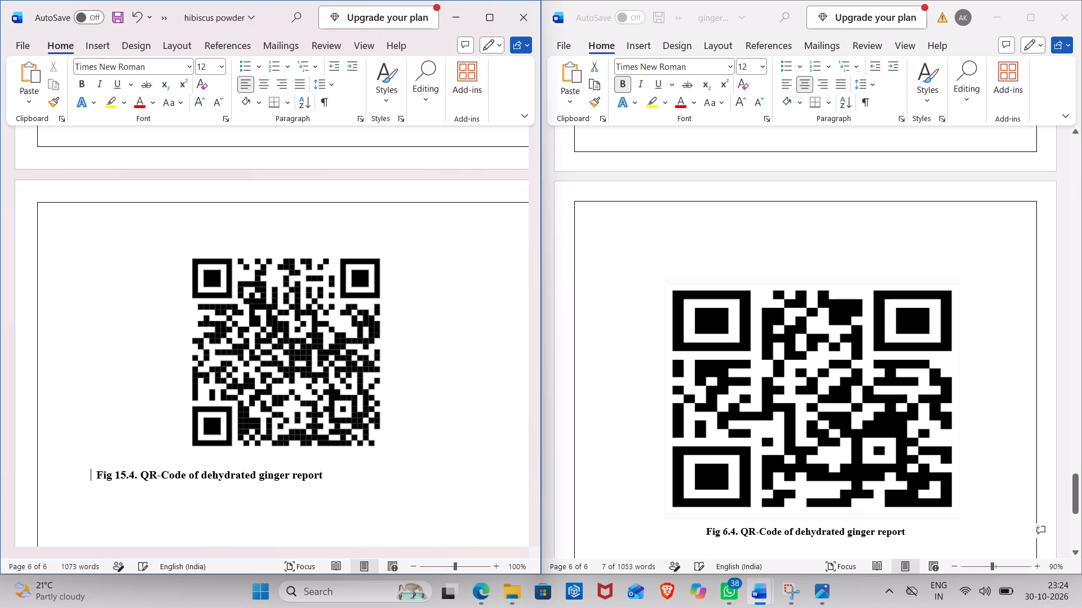
pyautogui.press('space')
pyautogui.press('space')
pyautogui.press('space')
pyautogui.press('space')
pyautogui.press('space')
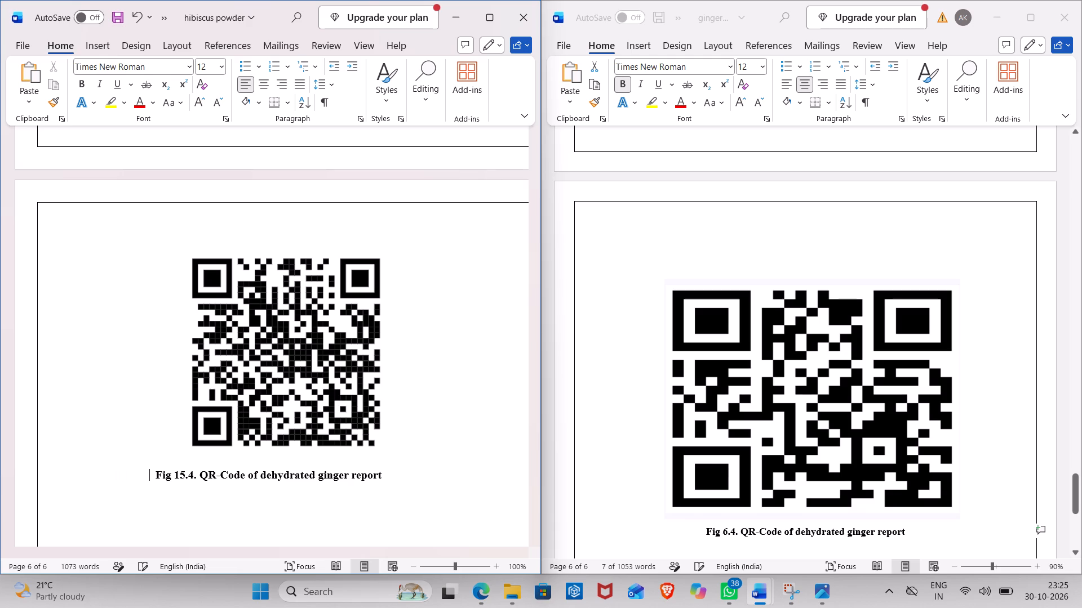
pyautogui.press('space')
pyautogui.press('space')
pyautogui.press('space')
pyautogui.press('space')
pyautogui.press('space')
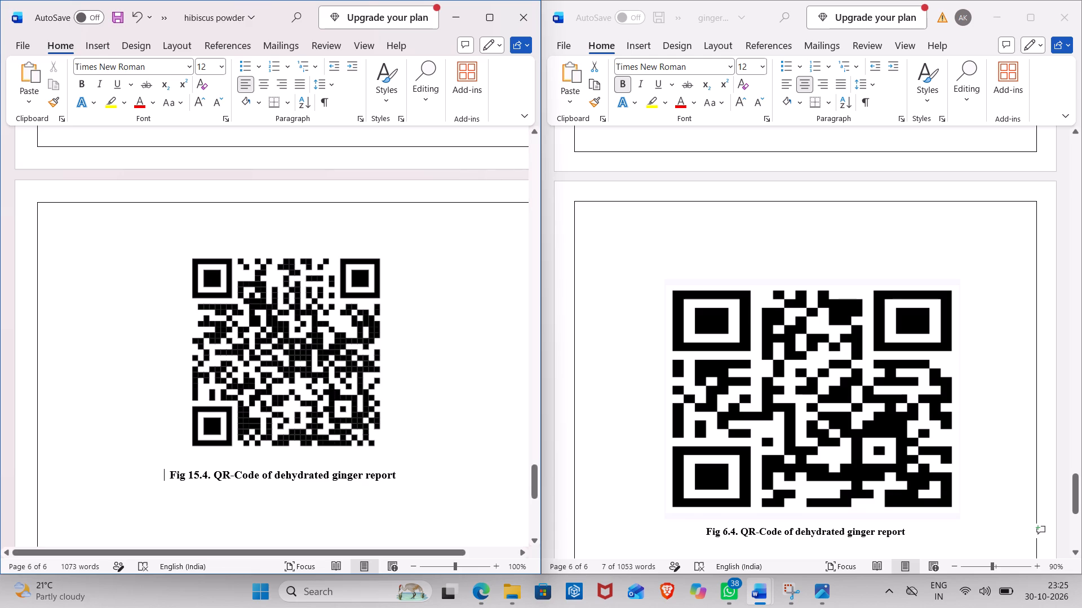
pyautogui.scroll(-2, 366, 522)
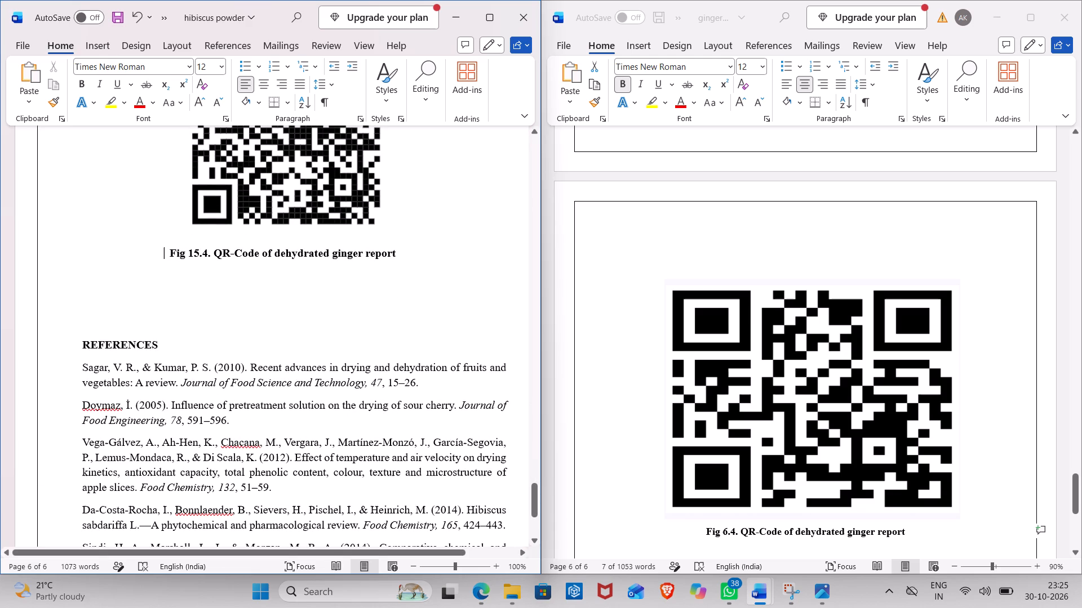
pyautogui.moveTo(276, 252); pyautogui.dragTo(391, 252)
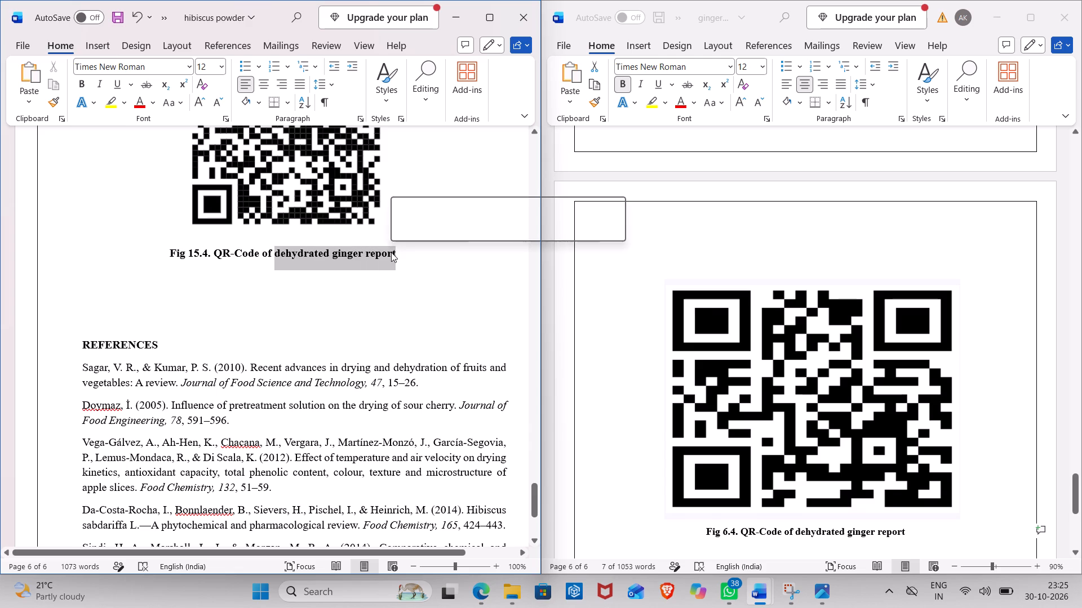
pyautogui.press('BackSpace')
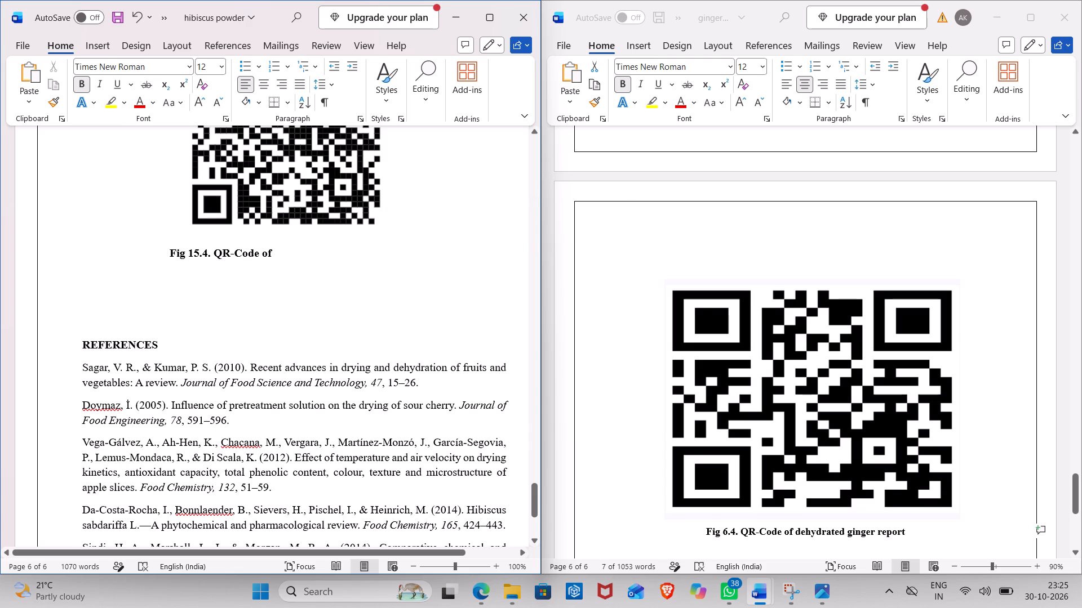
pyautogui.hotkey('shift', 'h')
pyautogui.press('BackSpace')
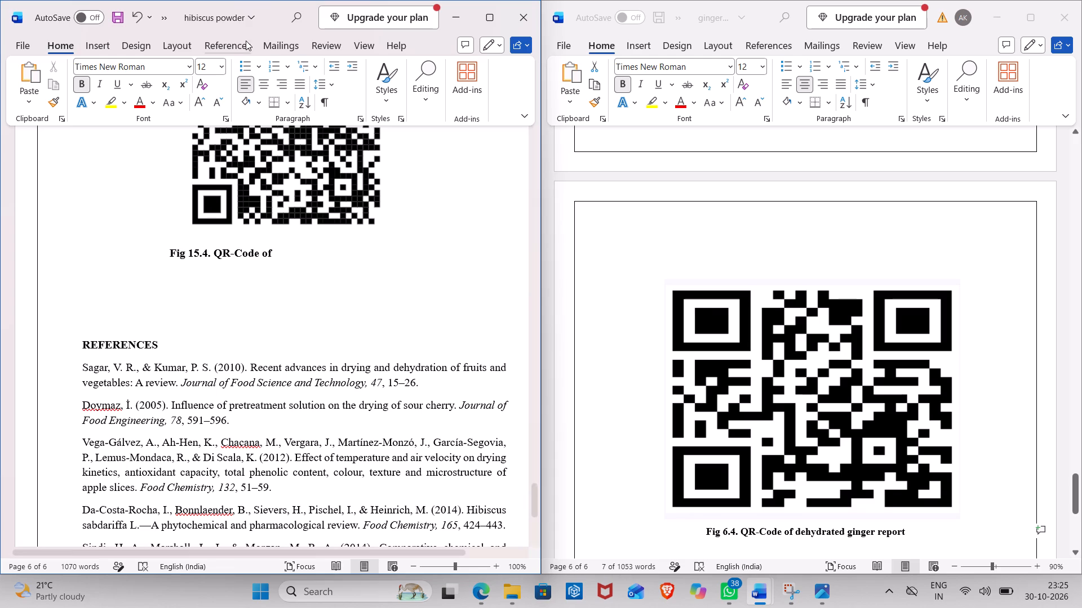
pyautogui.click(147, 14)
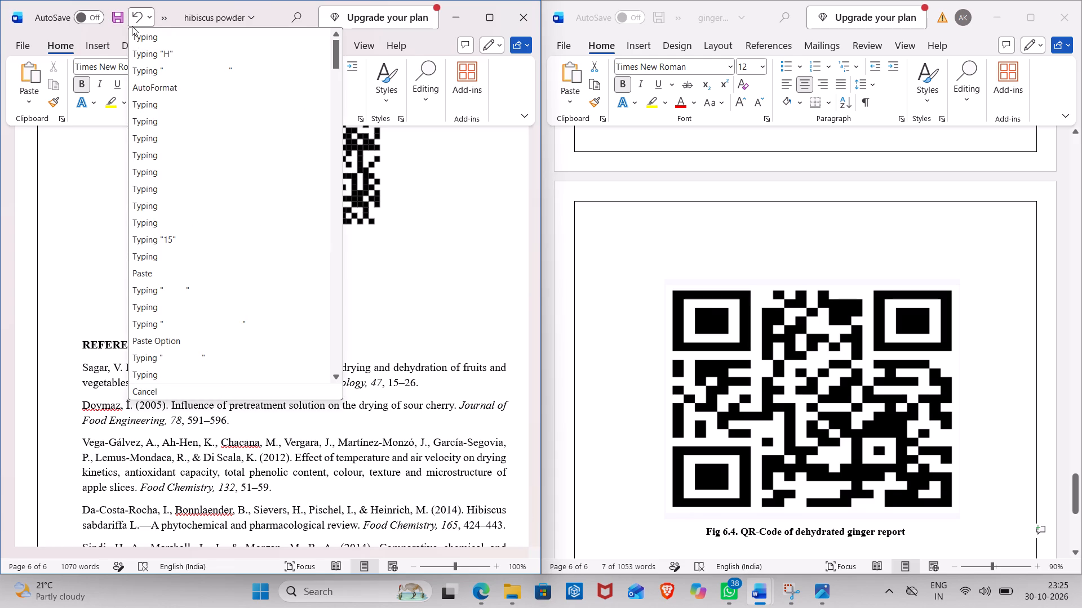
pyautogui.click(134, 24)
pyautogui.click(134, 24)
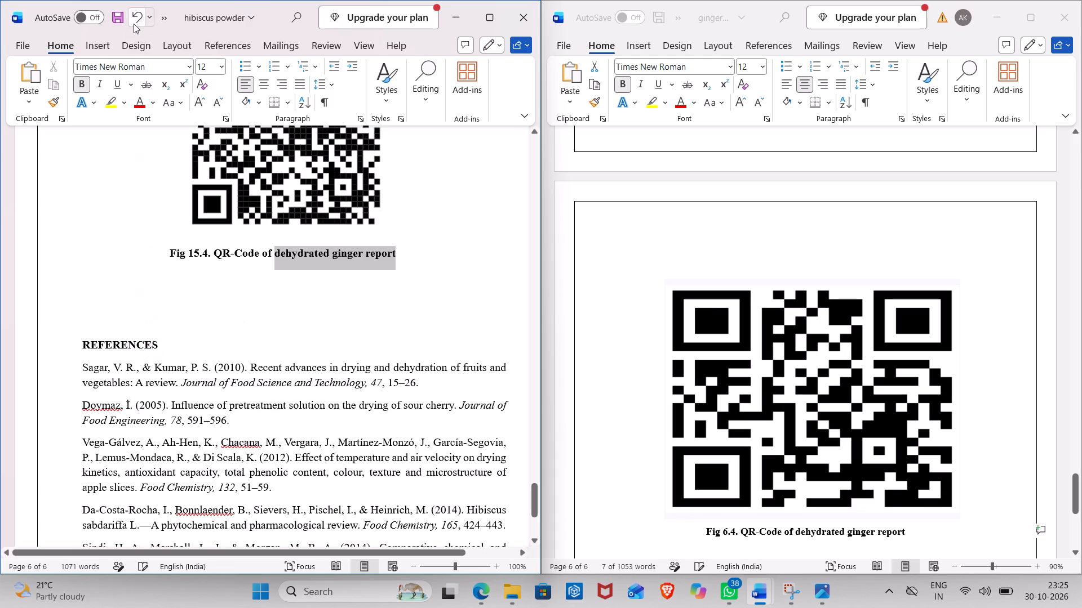
# Replace "ginger report" with "hibiscus" in the Fig 15.4 QR code caption.
pyautogui.click(329, 253)
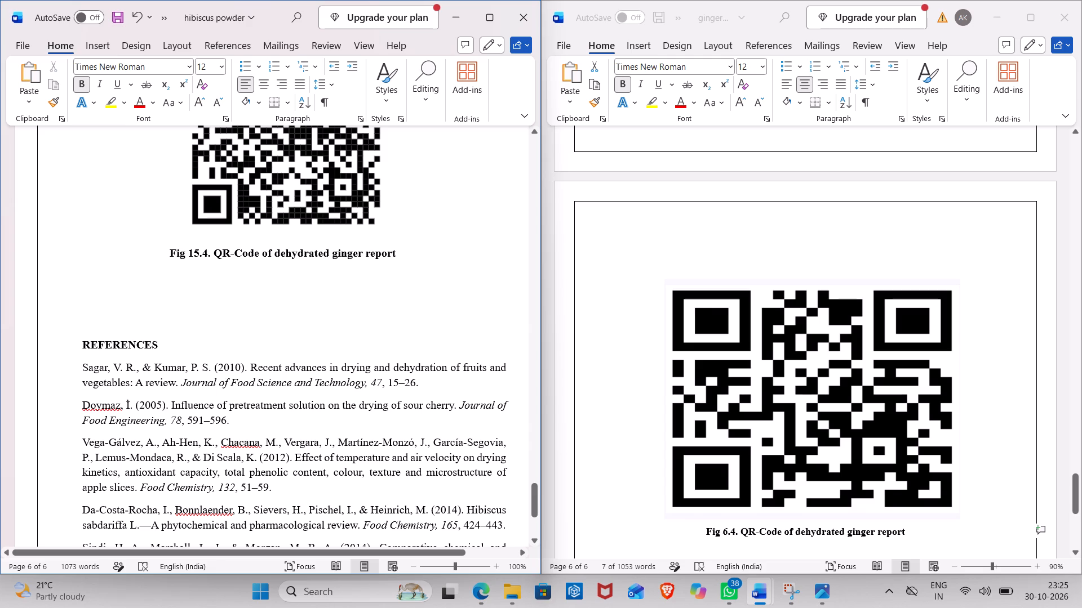
pyautogui.moveTo(331, 254); pyautogui.dragTo(394, 257)
pyautogui.press('BackSpace')
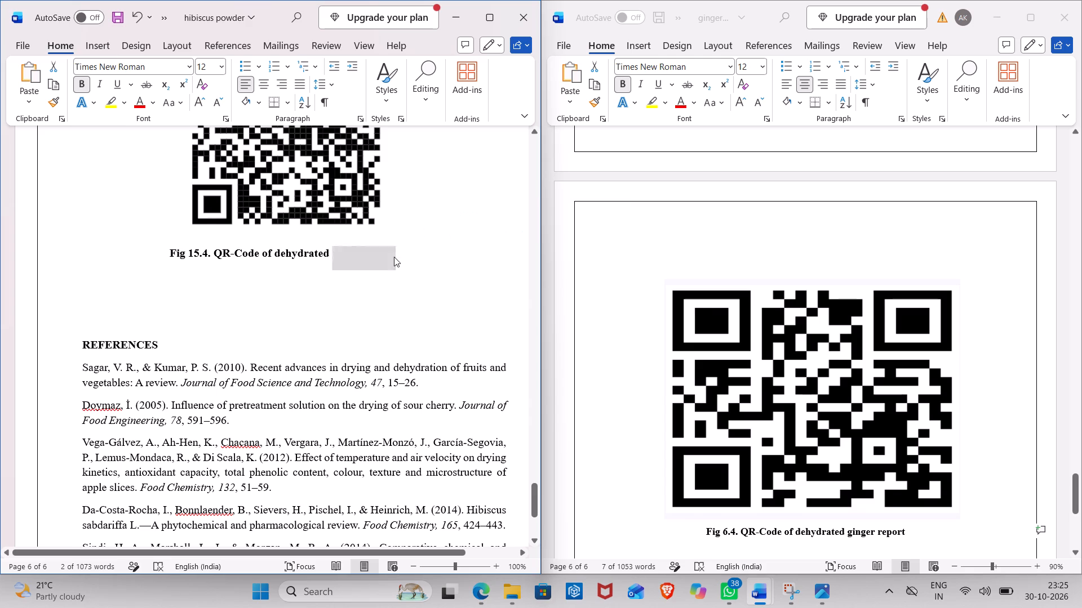
pyautogui.write('hi')
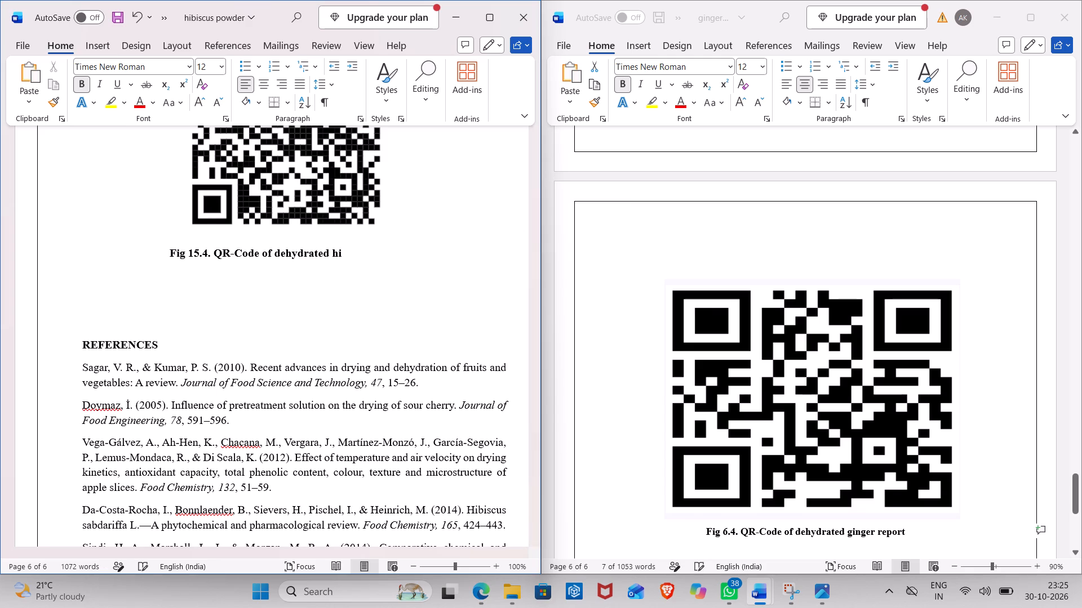
pyautogui.write('bi')
pyautogui.press('s')
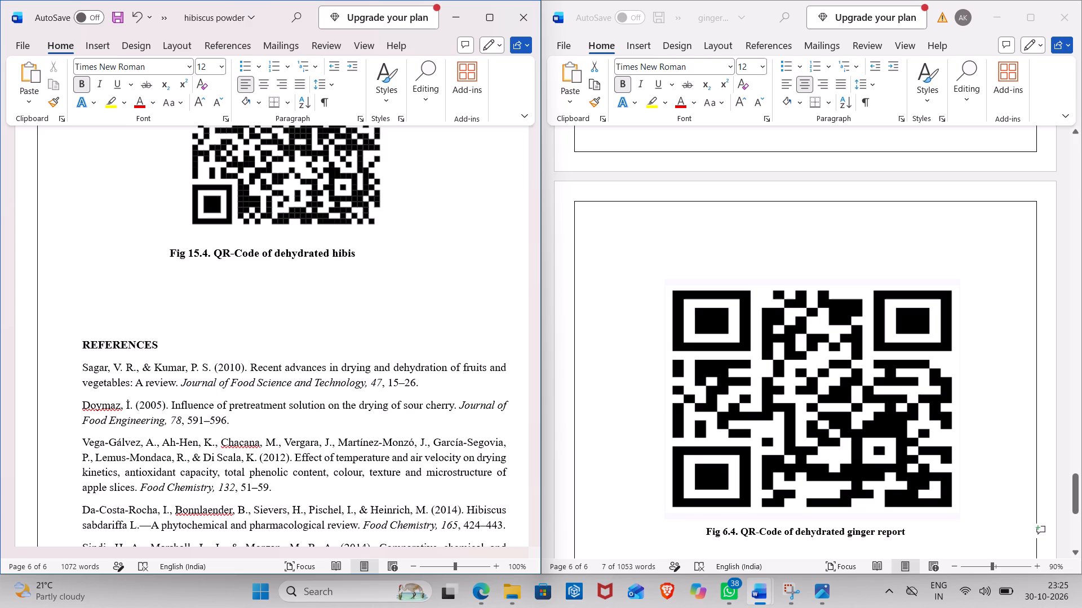
pyautogui.press('c')
pyautogui.scroll(3, 394, 257)
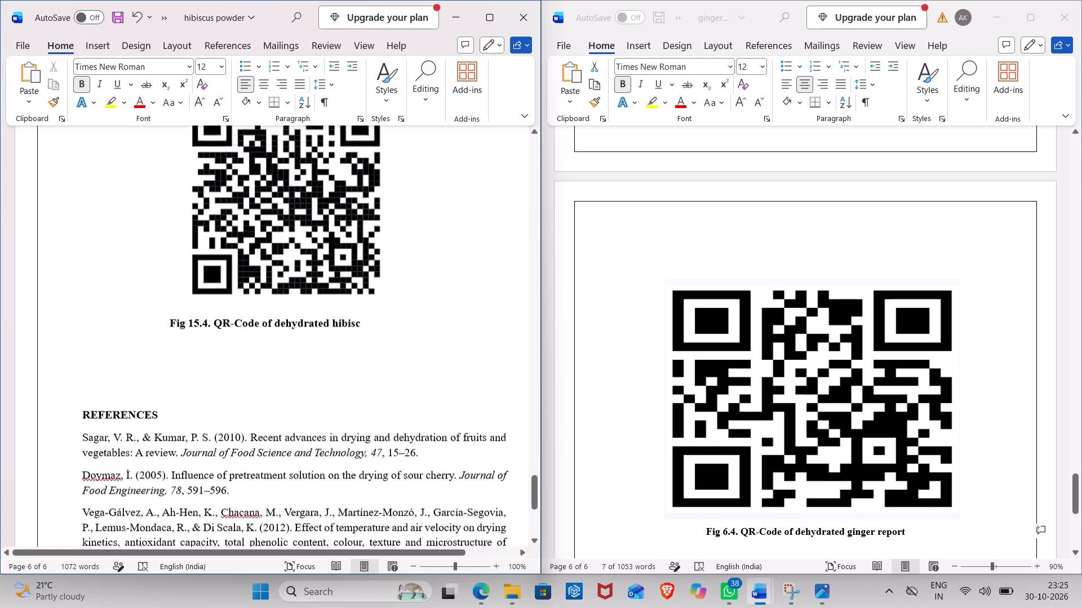
pyautogui.scroll(13, 394, 257)
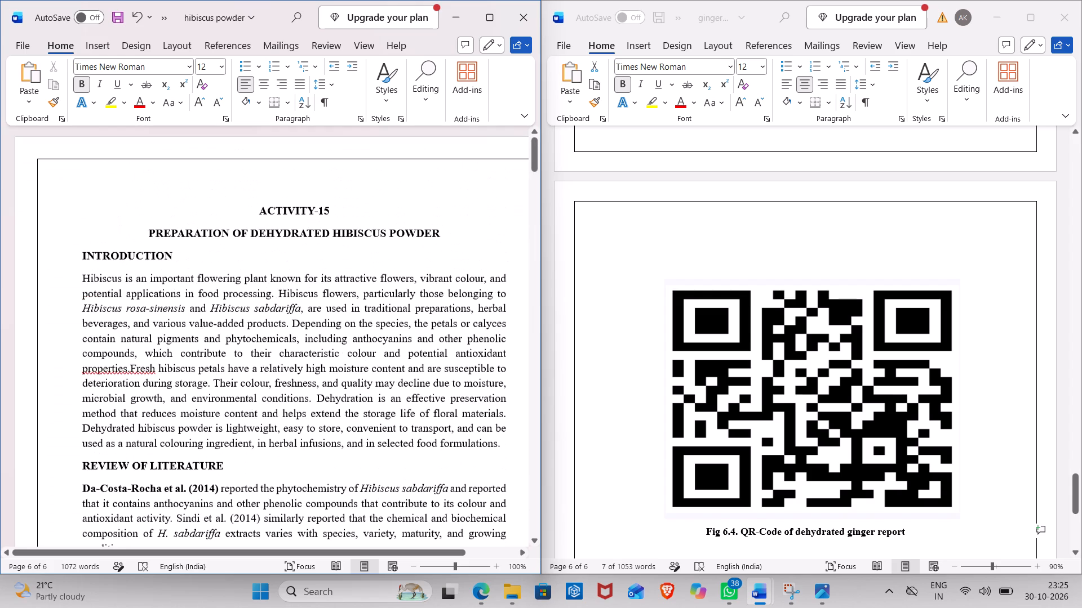
pyautogui.scroll(-3, 394, 257)
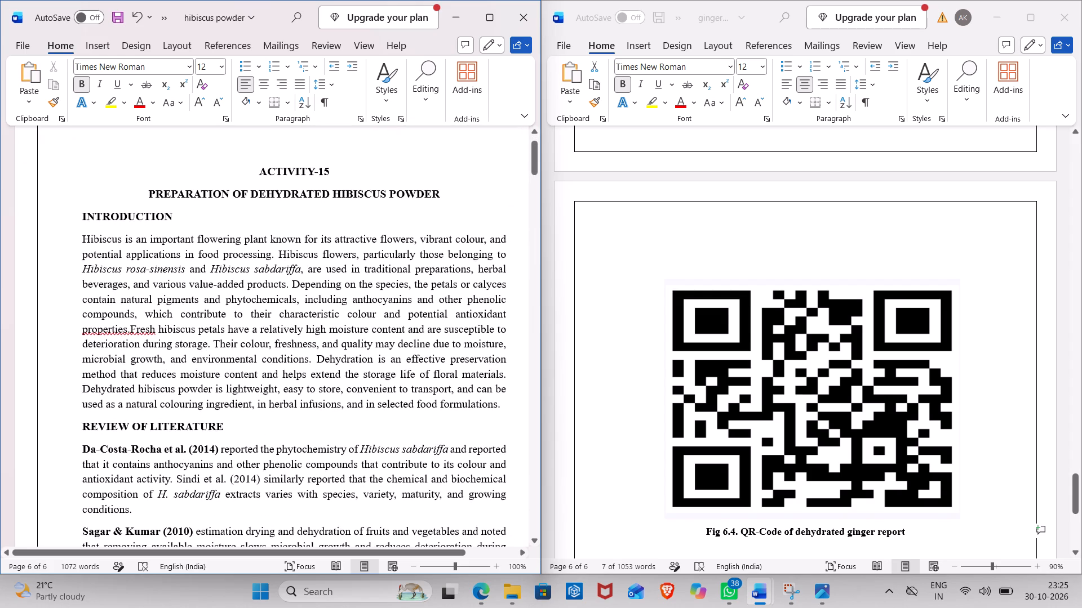
pyautogui.scroll(-12, 394, 257)
pyautogui.scroll(1, 394, 257)
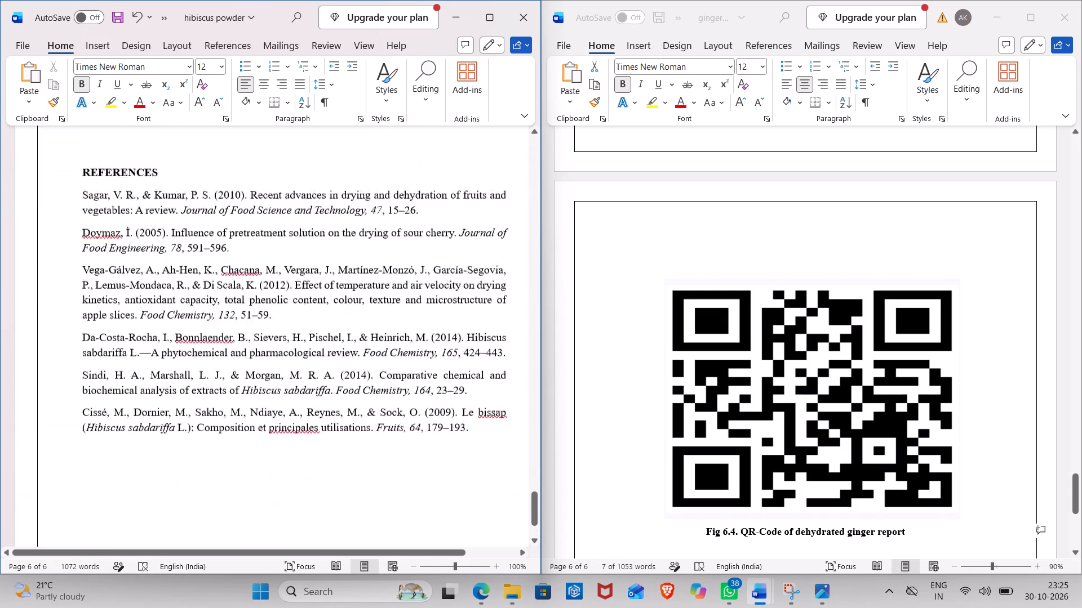
pyautogui.scroll(1, 394, 257)
pyautogui.write('us')
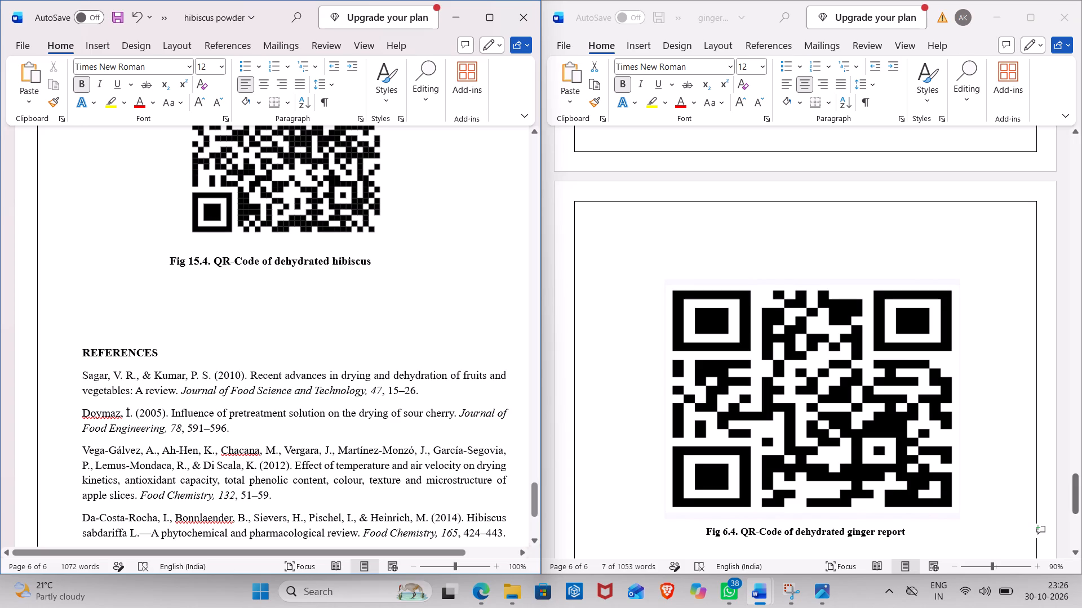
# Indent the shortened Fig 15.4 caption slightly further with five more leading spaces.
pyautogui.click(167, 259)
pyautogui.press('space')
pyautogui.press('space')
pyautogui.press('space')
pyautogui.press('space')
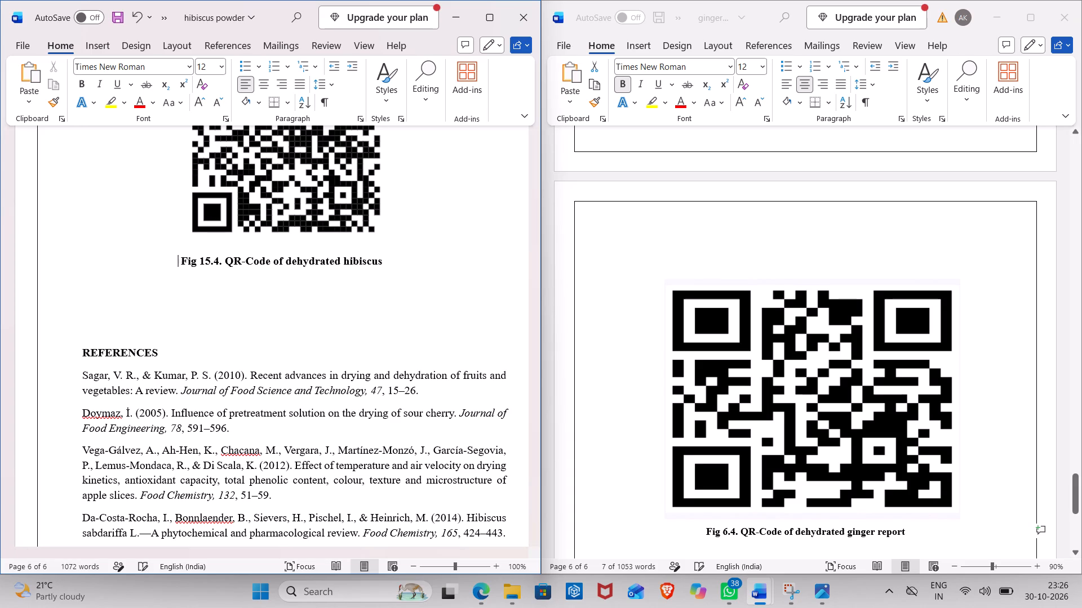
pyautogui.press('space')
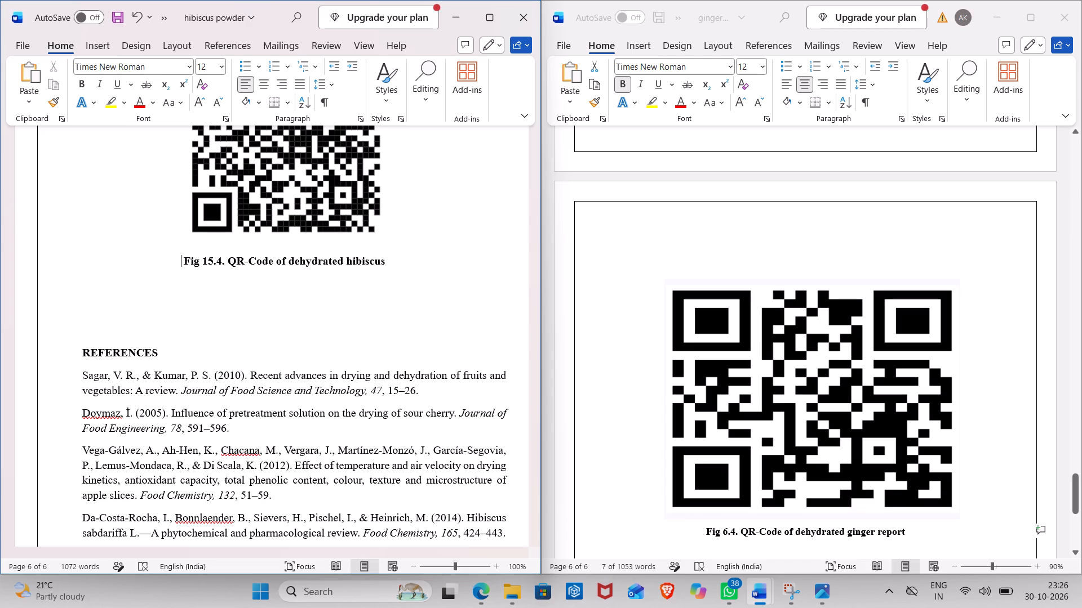
# Append the word "report" to the end of the Fig 15.4 hibiscus caption.
pyautogui.scroll(1, 167, 259)
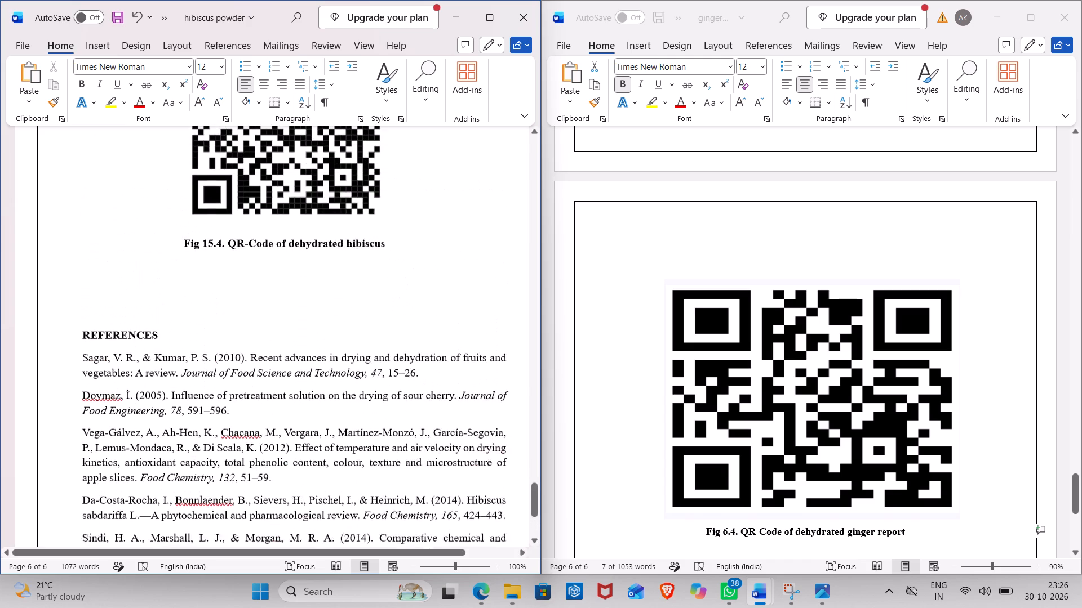
pyautogui.scroll(1, 167, 259)
pyautogui.click(396, 266)
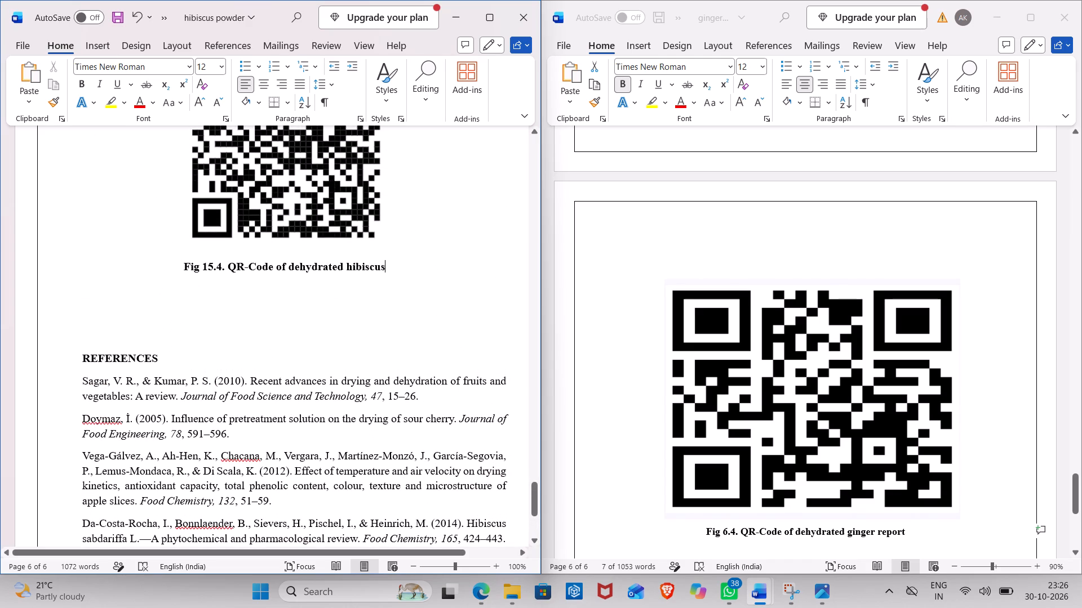
pyautogui.press('space')
pyautogui.write('report')
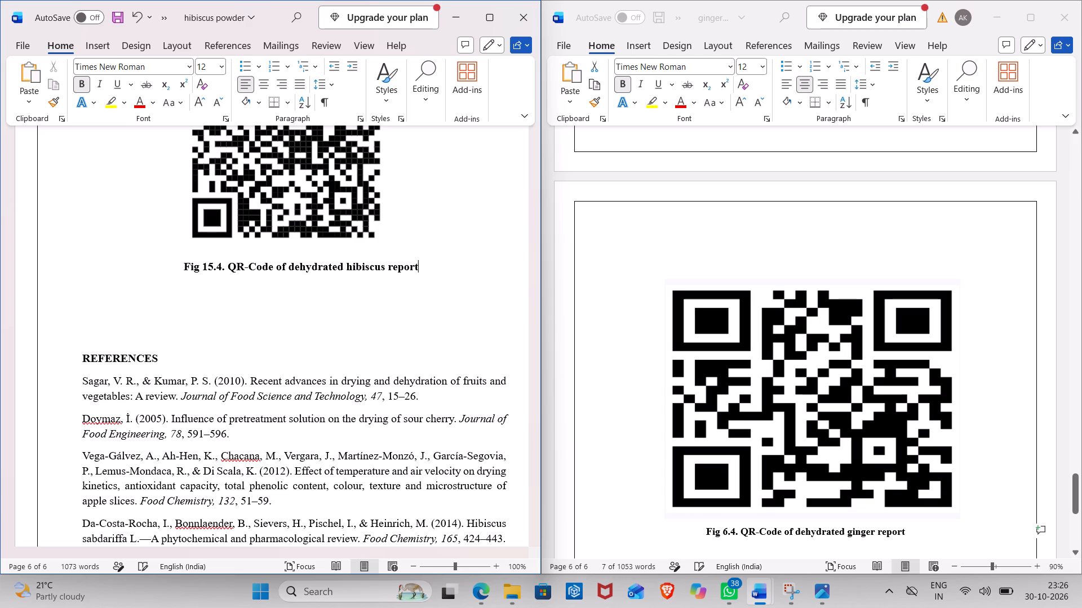
# Remove six leading spaces from the Fig 15.4 caption so it sits centred beneath the QR code.
pyautogui.click(181, 265)
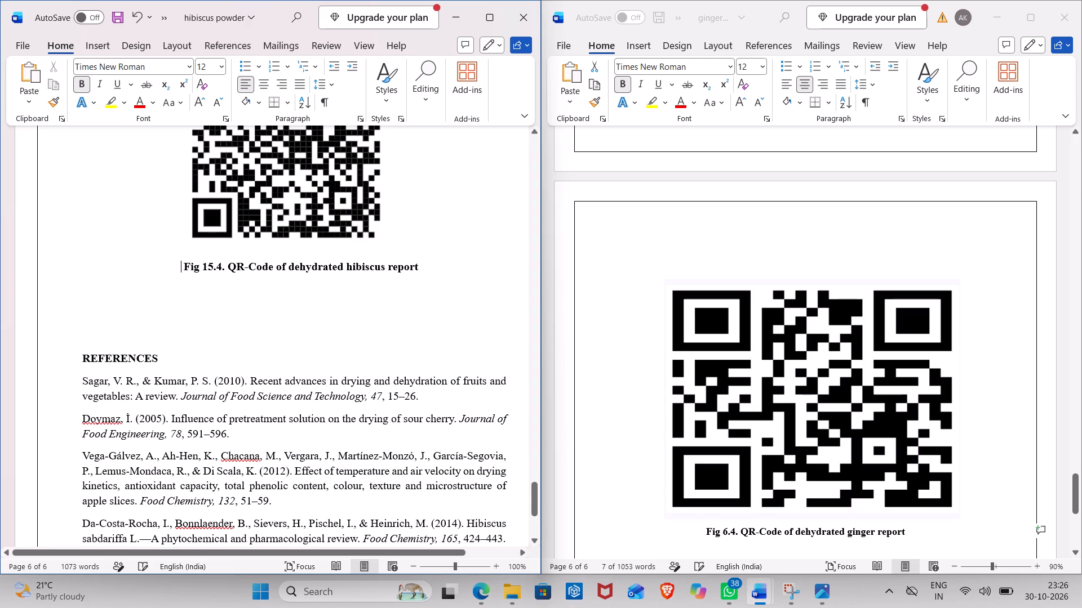
pyautogui.press('BackSpace')
pyautogui.press('BackSpace')
pyautogui.press('BackSpace')
pyautogui.press('BackSpace')
pyautogui.press('BackSpace')
pyautogui.press('BackSpace')
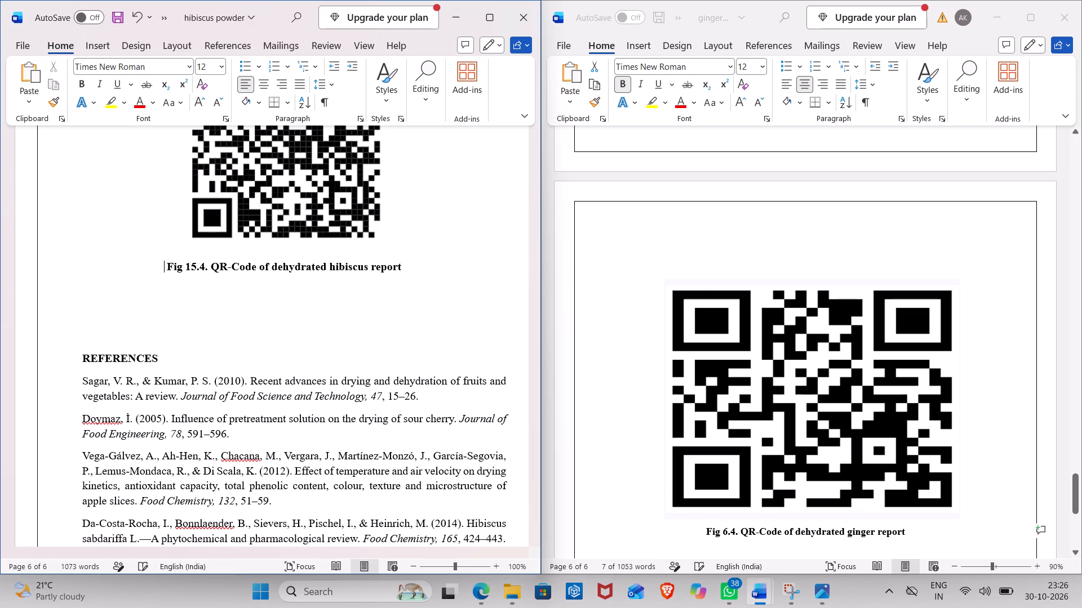
# Paste the clipboard's stored Fig 6.4 caption over all the reference entries beneath the REFERENCES heading.
pyautogui.scroll(-1, 181, 265)
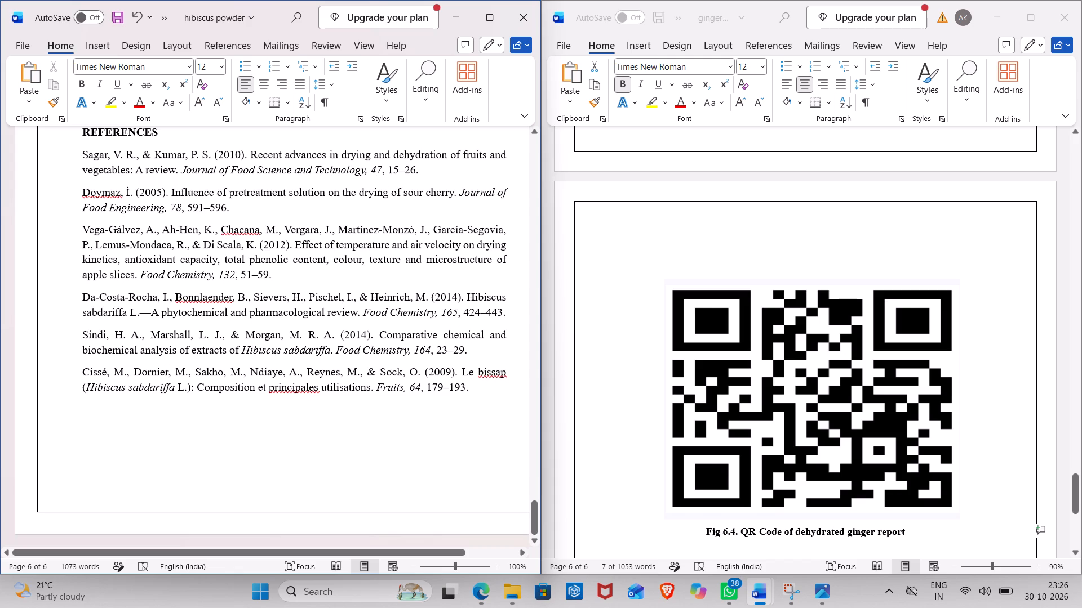
pyautogui.scroll(-1, 181, 265)
pyautogui.moveTo(84, 155); pyautogui.dragTo(316, 347)
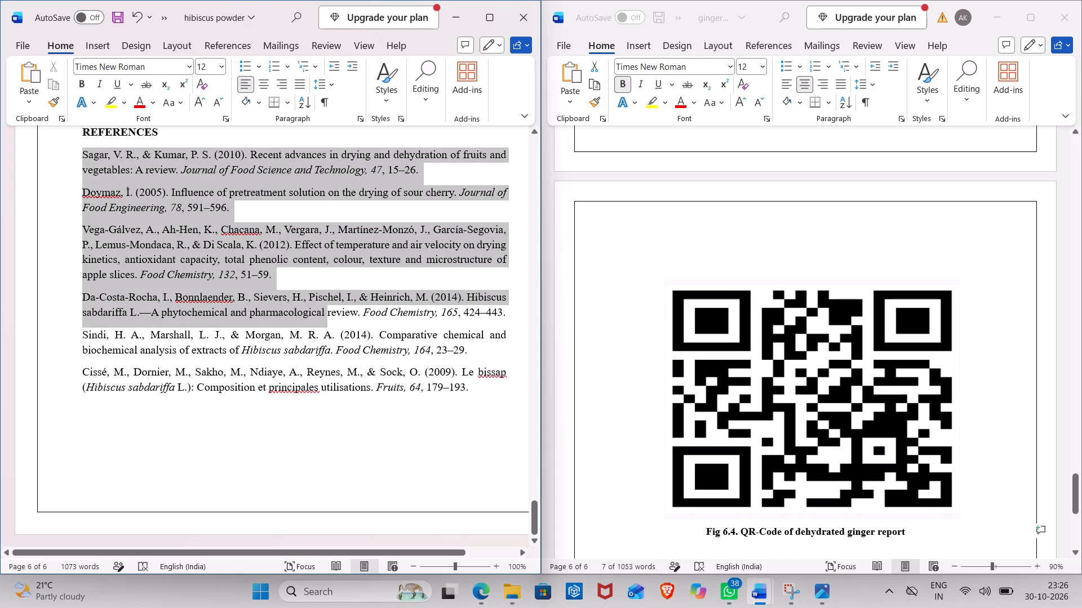
pyautogui.moveTo(316, 347); pyautogui.dragTo(476, 390)
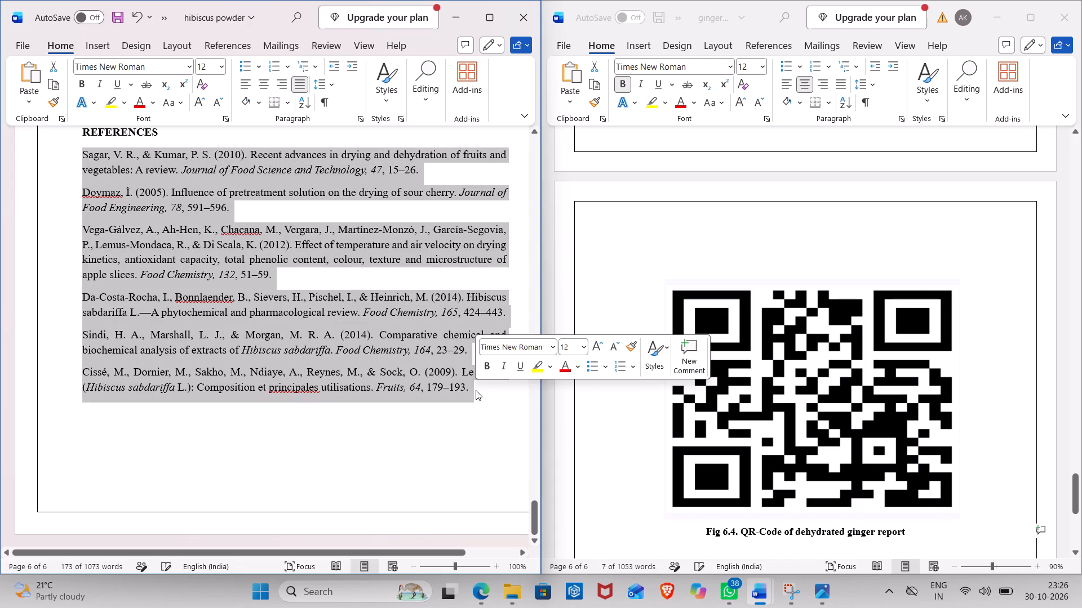
pyautogui.click(60, 118)
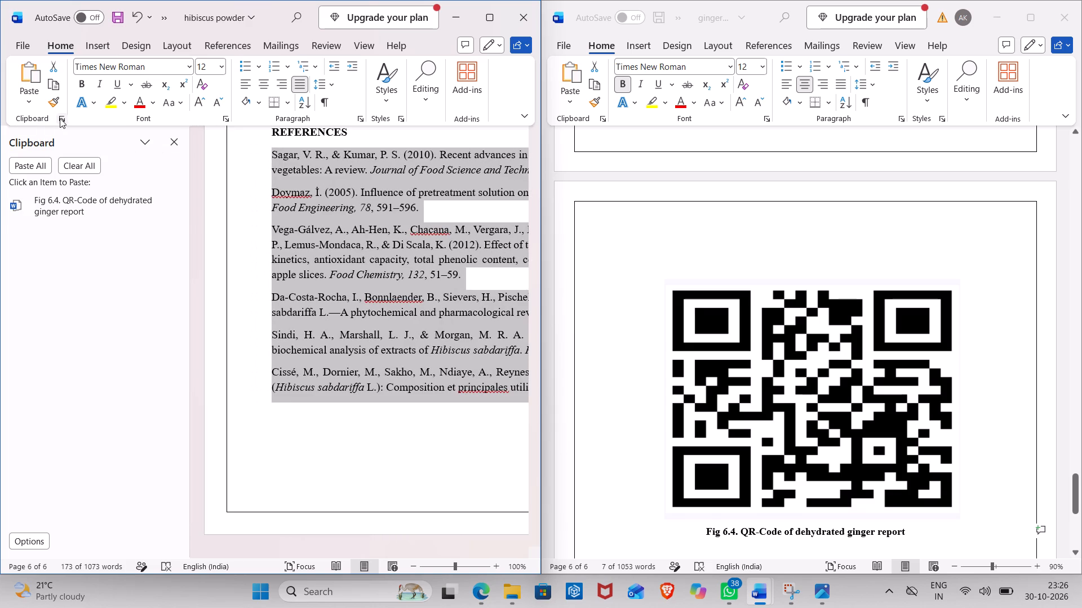
pyautogui.click(59, 198)
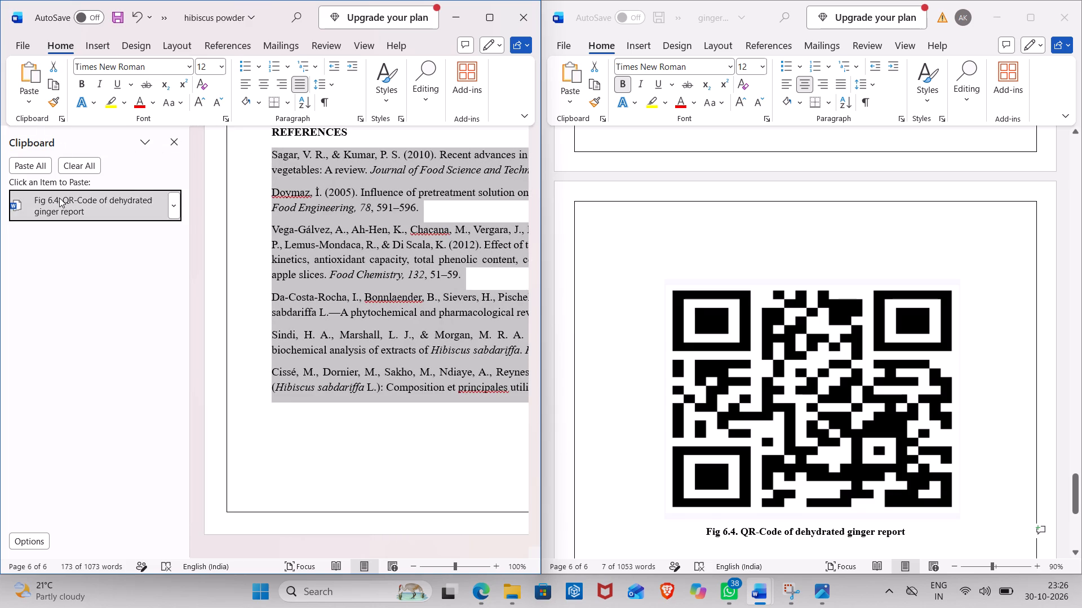
pyautogui.click(39, 169)
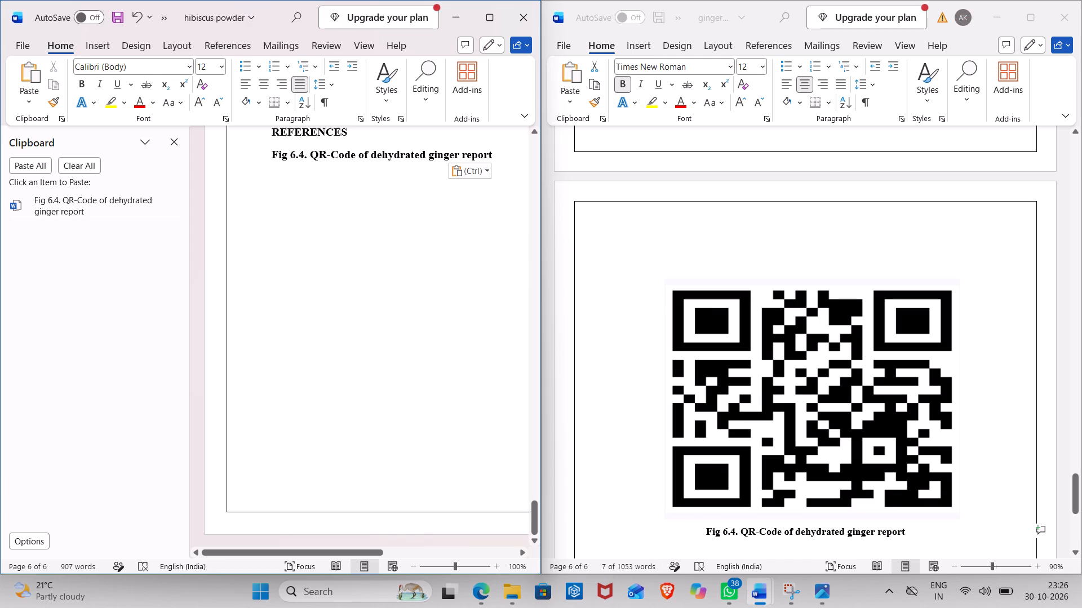
# Undo the caption paste that replaced the reference entries beneath the REFERENCES heading.
pyautogui.scroll(2, 289, 226)
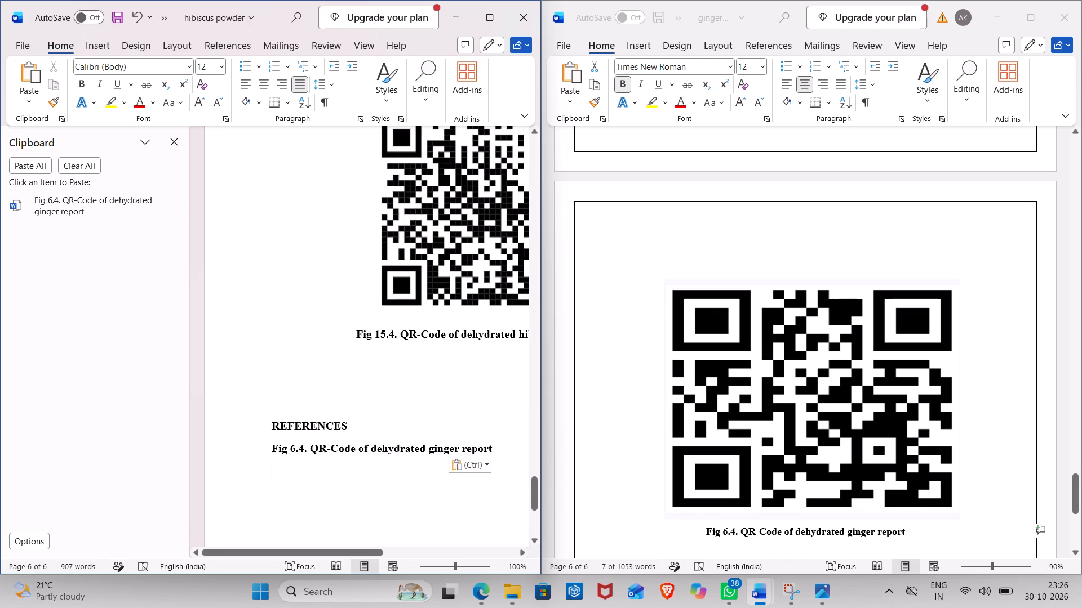
pyautogui.click(128, 20)
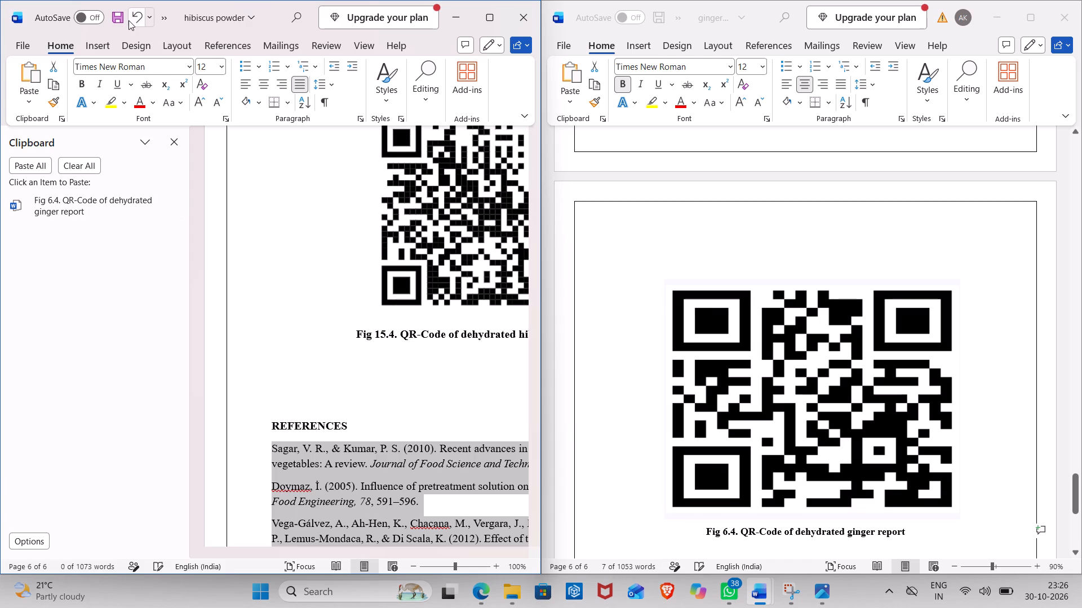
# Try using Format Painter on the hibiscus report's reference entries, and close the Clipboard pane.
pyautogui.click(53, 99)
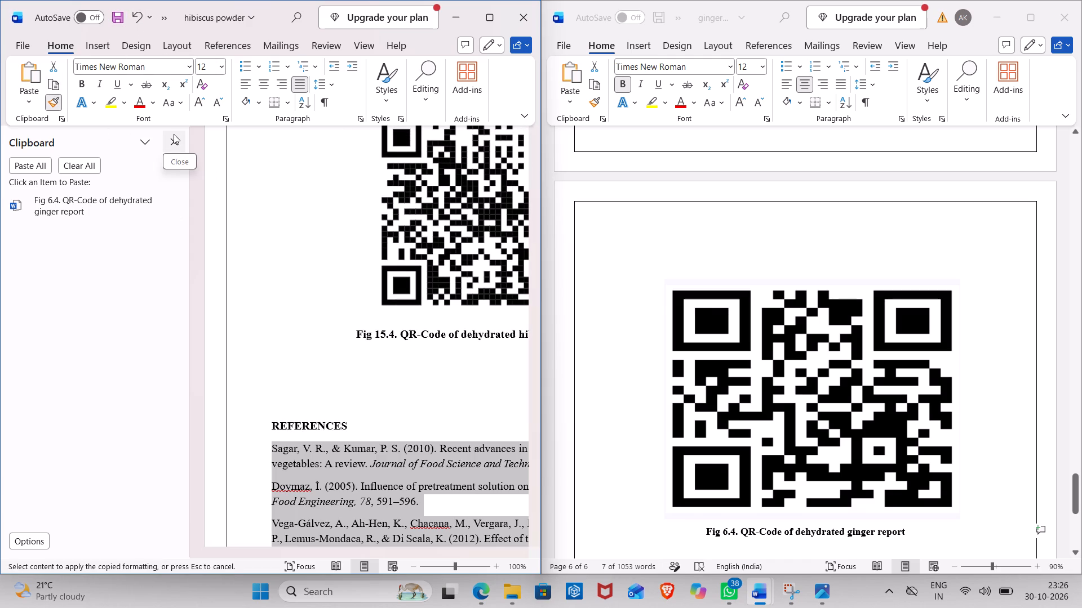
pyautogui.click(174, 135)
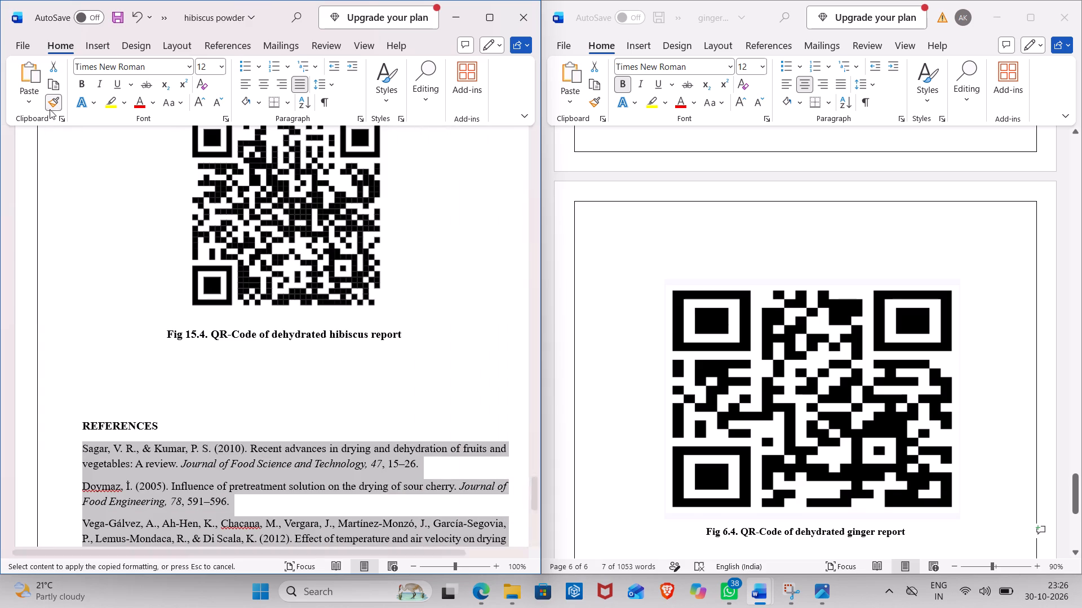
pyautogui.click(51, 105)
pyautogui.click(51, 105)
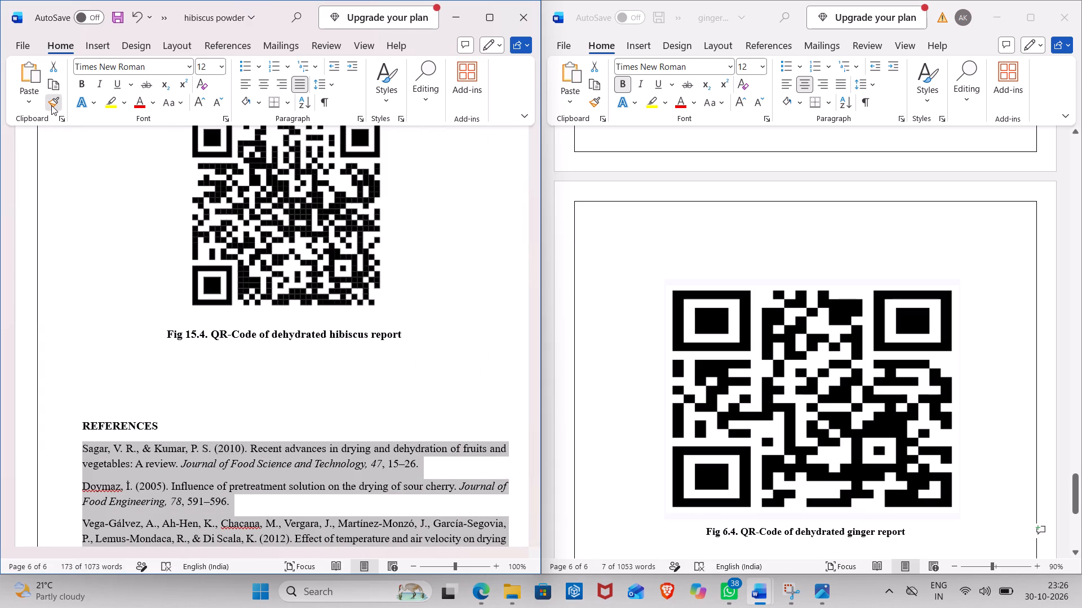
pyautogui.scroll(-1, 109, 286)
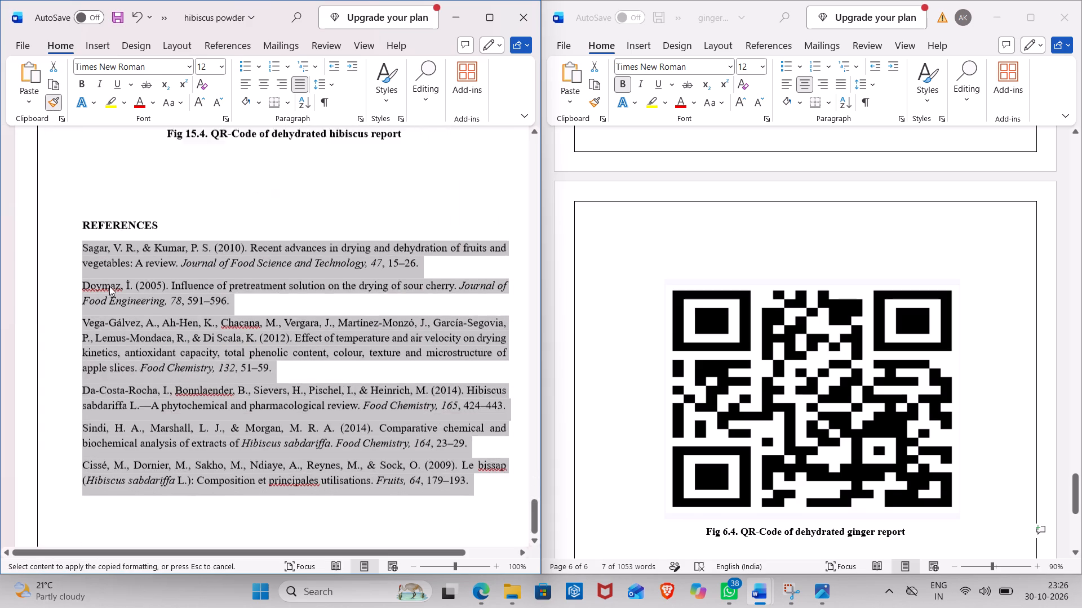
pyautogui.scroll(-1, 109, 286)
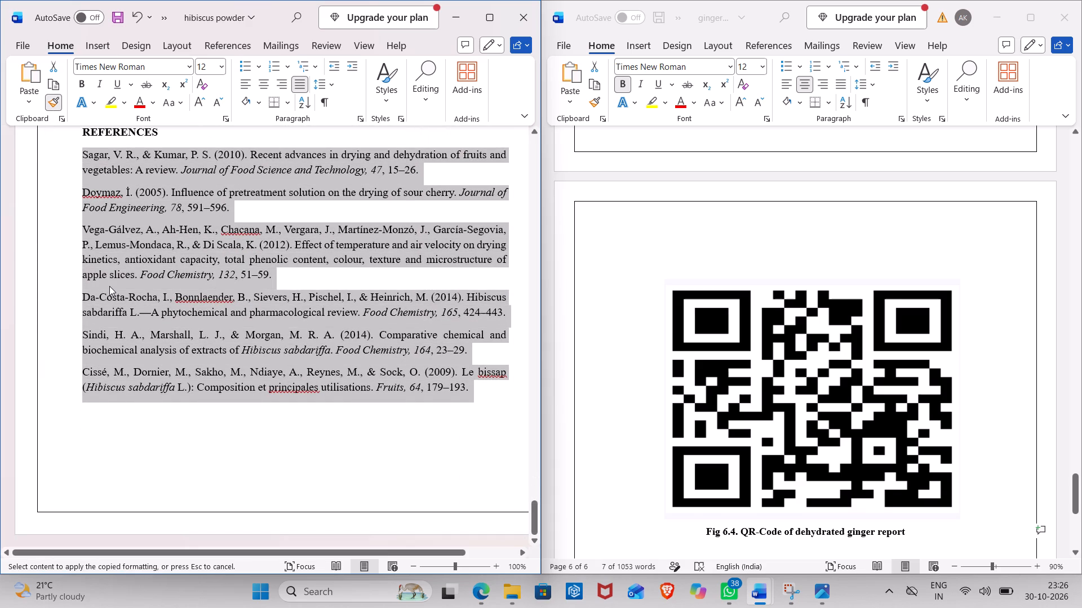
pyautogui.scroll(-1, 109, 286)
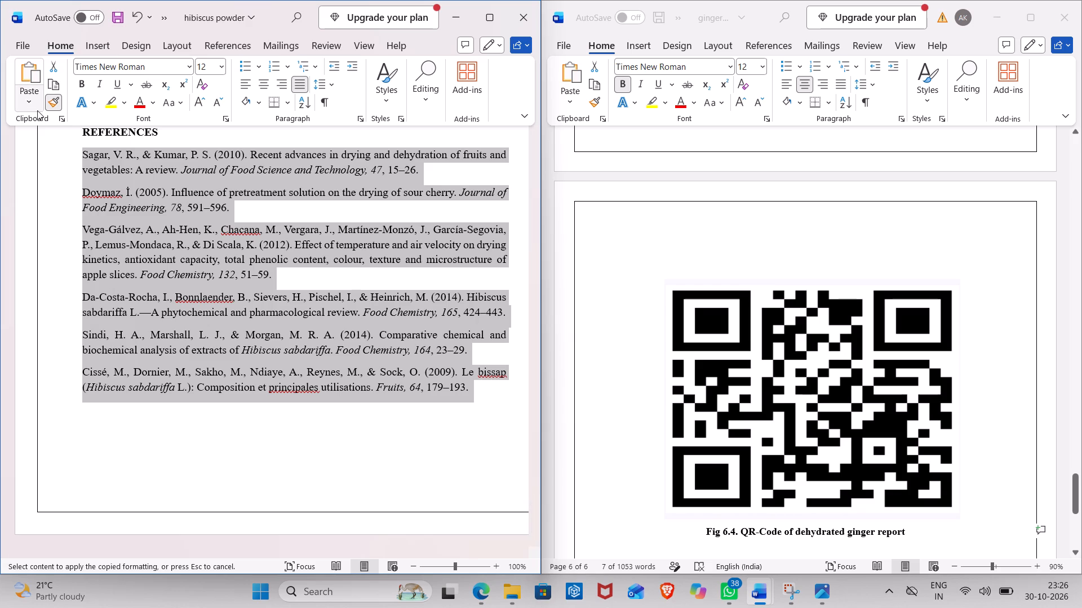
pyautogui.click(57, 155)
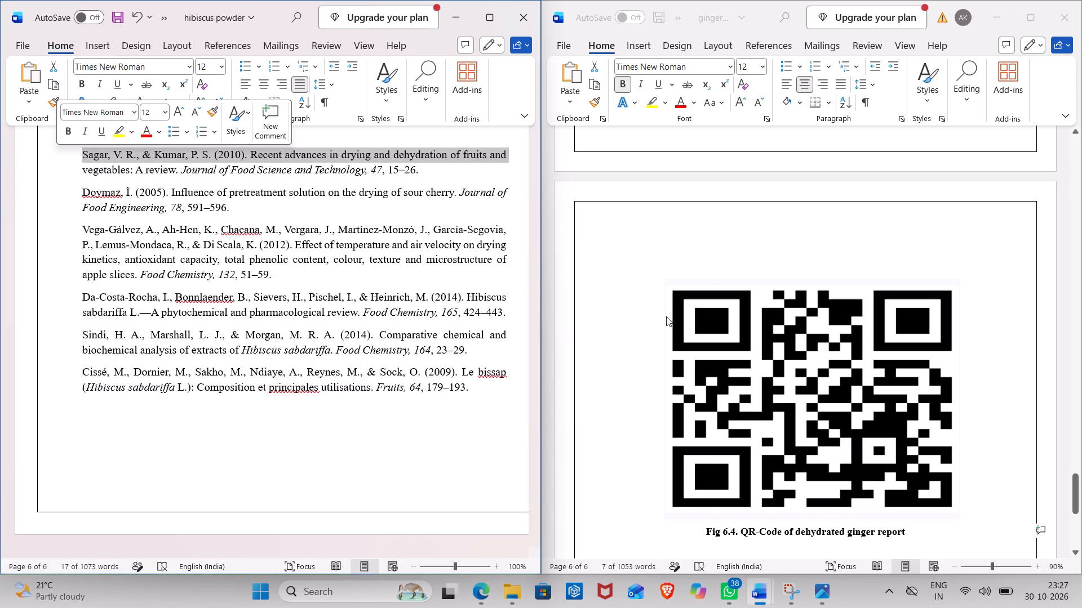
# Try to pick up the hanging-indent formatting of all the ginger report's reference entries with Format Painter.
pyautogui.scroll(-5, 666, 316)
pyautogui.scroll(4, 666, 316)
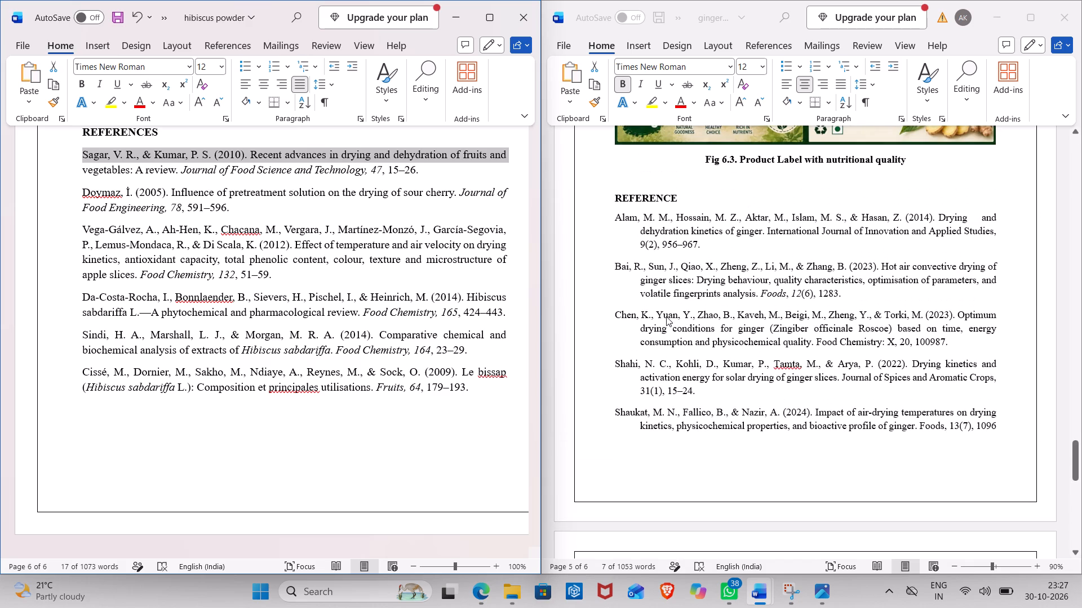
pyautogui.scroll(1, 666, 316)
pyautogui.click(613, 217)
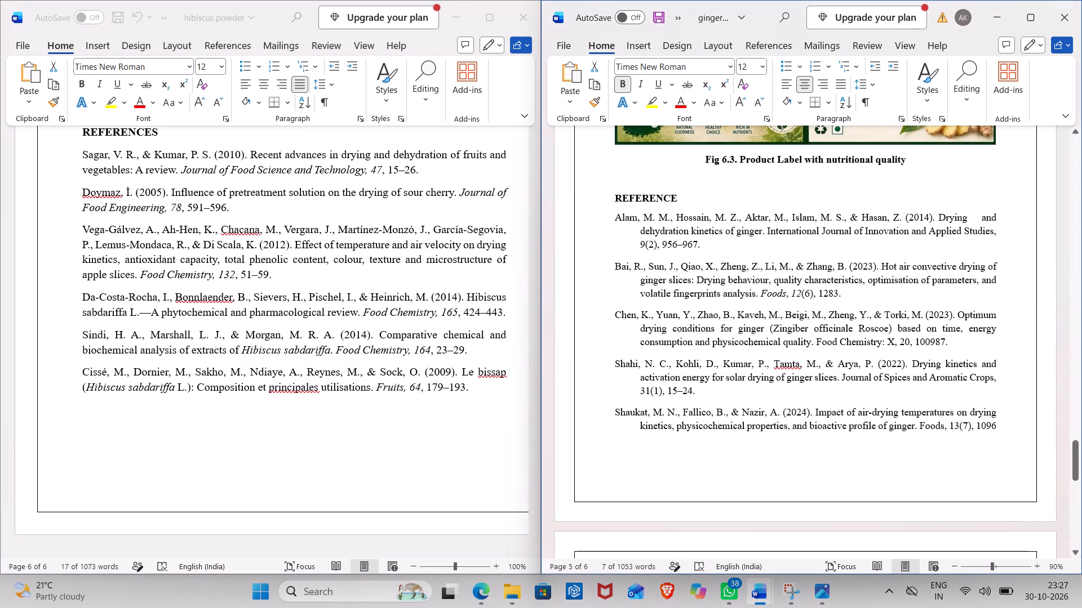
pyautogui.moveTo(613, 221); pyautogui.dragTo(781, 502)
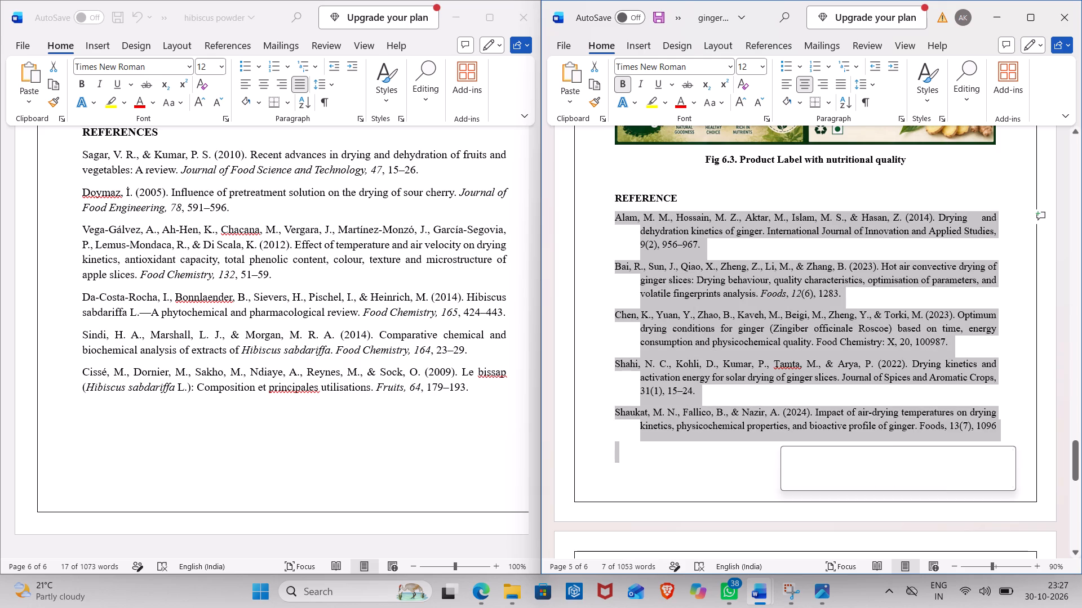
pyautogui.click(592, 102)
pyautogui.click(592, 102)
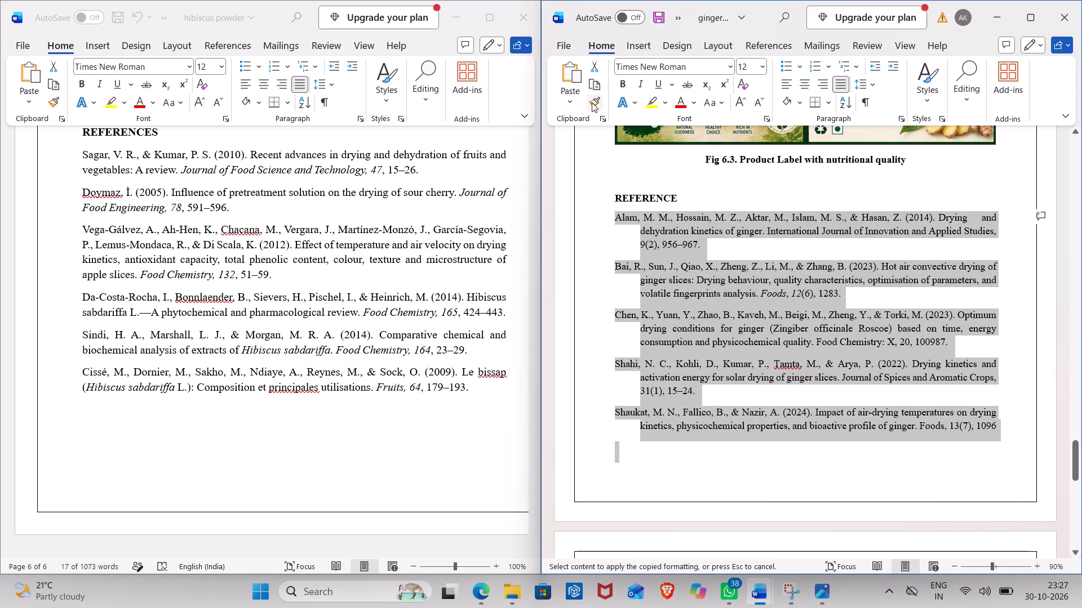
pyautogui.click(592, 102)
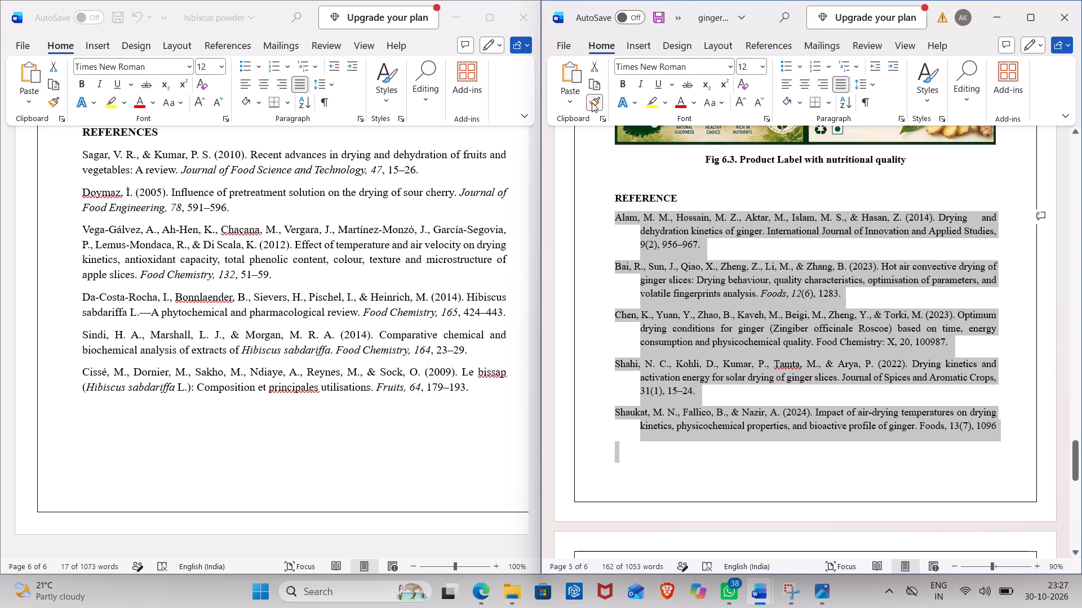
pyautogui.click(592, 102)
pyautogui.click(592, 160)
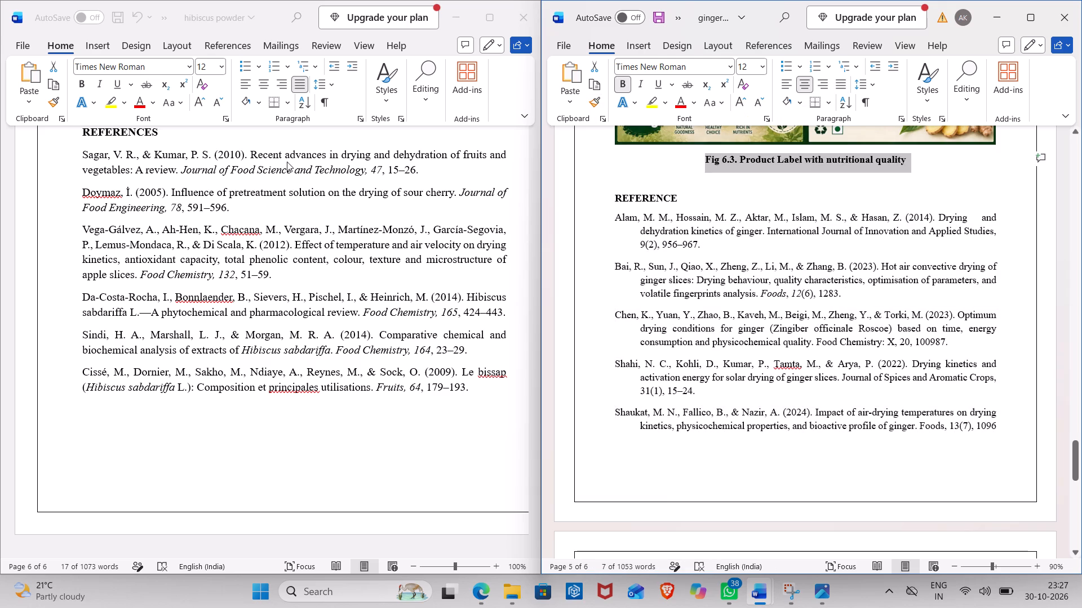
# Copy all the reference entries beneath the hibiscus report's REFERENCES heading to the clipboard.
pyautogui.click(81, 152)
pyautogui.click(80, 176)
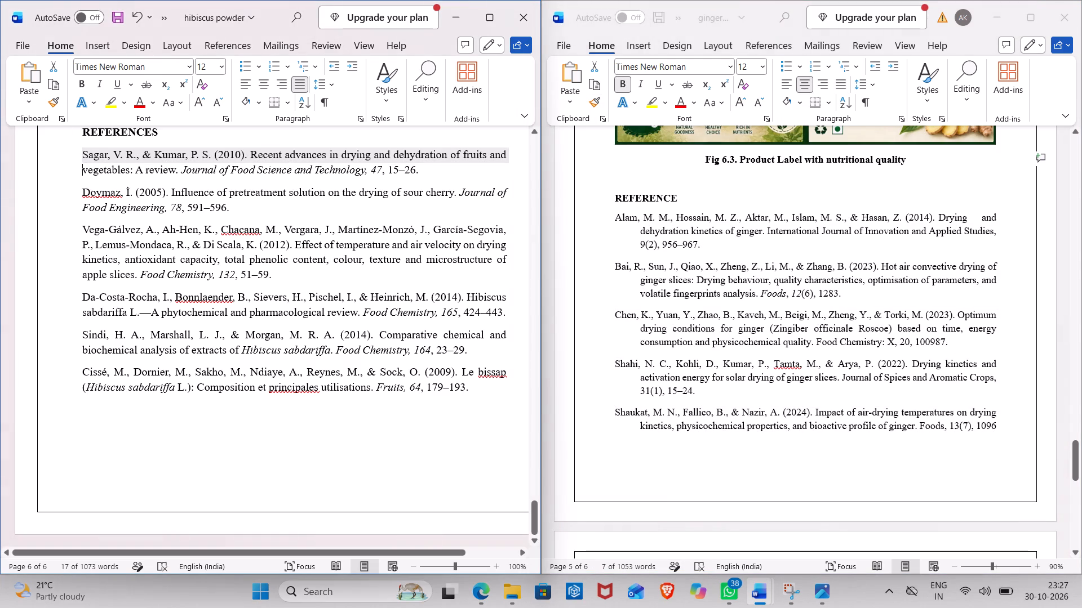
pyautogui.moveTo(79, 154); pyautogui.dragTo(425, 418)
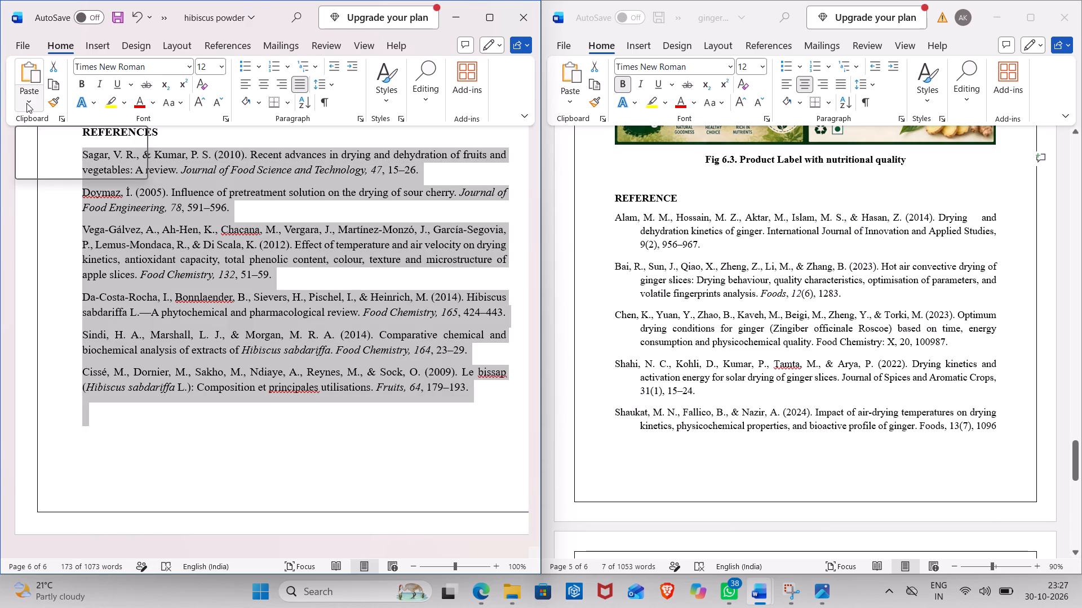
pyautogui.click(21, 49)
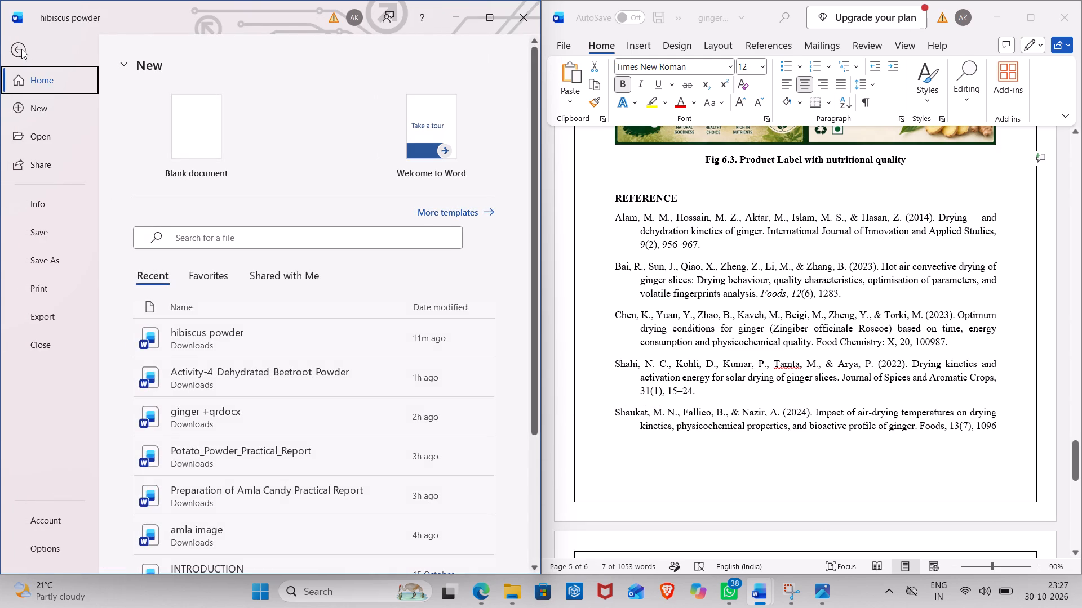
pyautogui.click(21, 49)
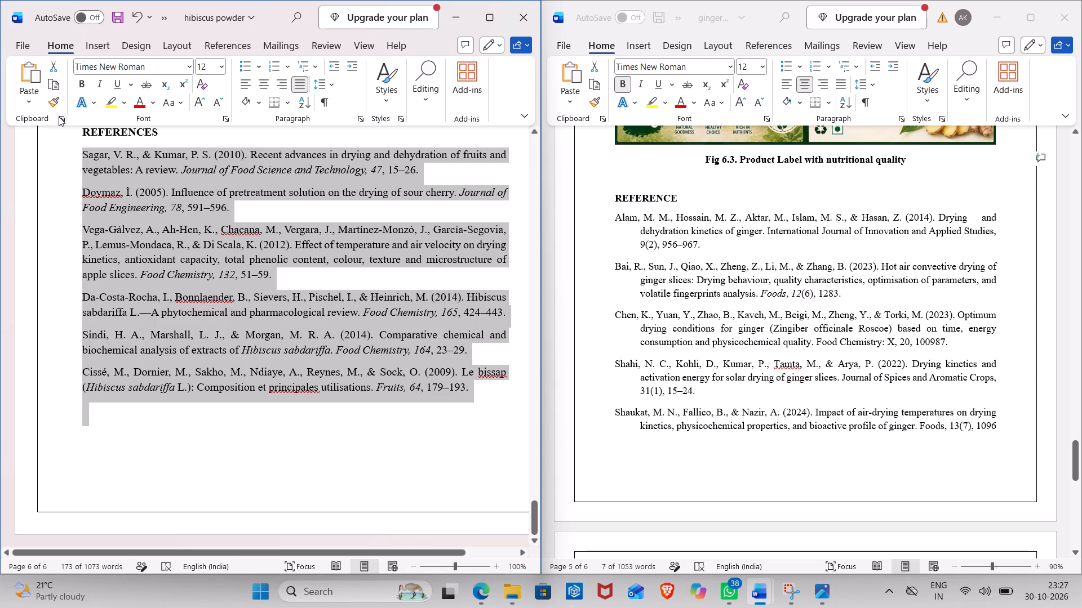
pyautogui.click(59, 117)
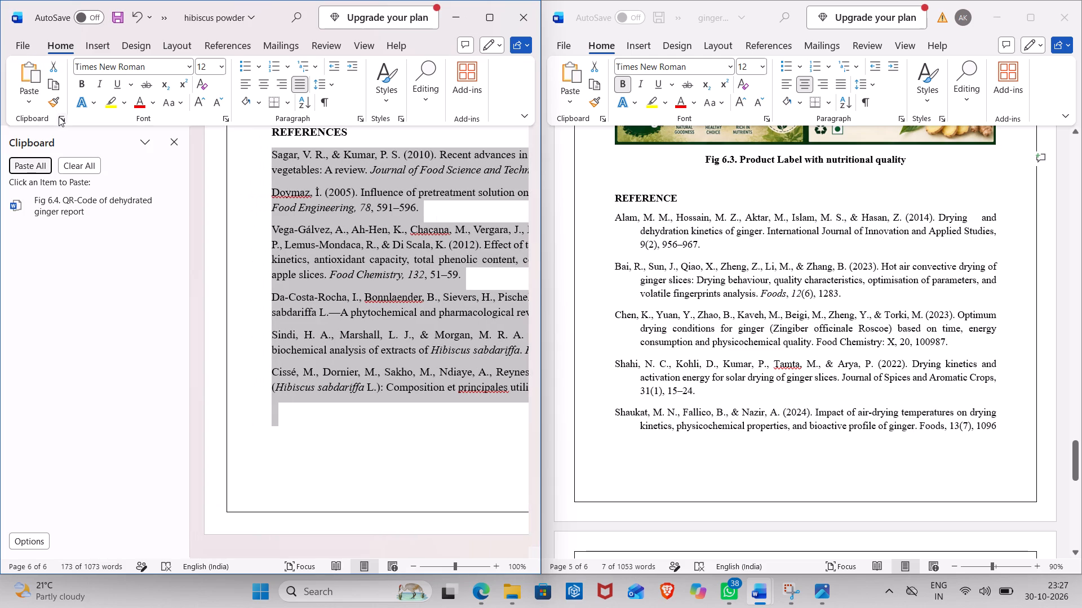
pyautogui.click(172, 135)
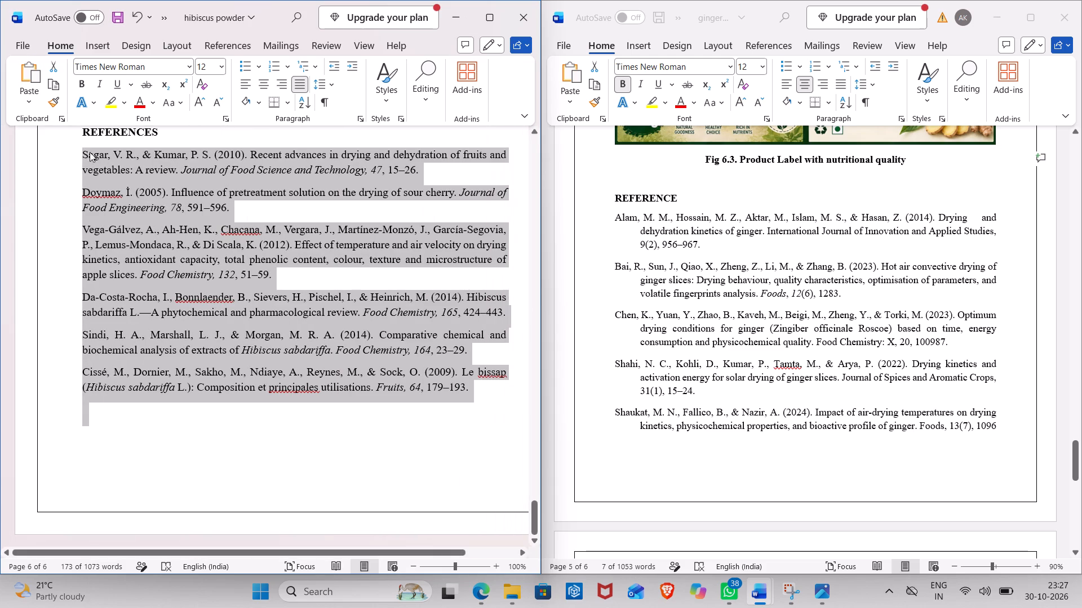
pyautogui.click(55, 106)
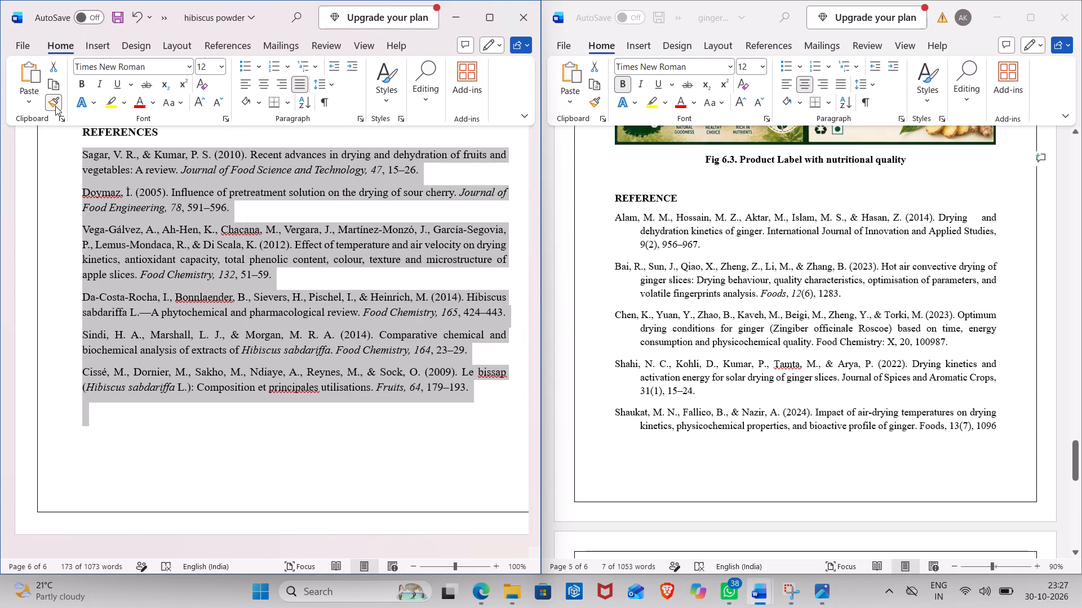
pyautogui.click(50, 88)
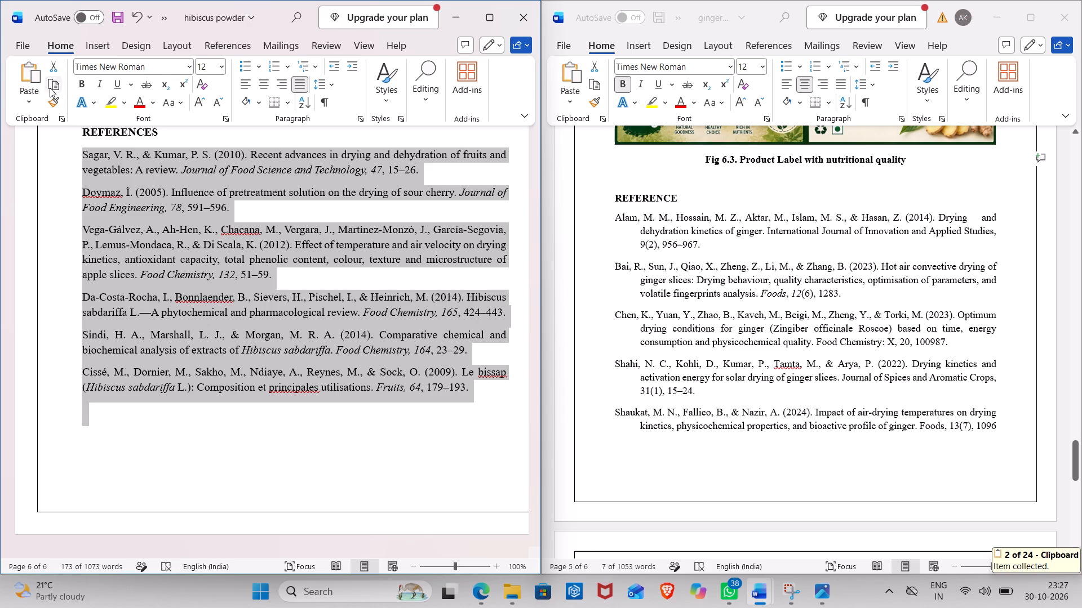
pyautogui.click(50, 88)
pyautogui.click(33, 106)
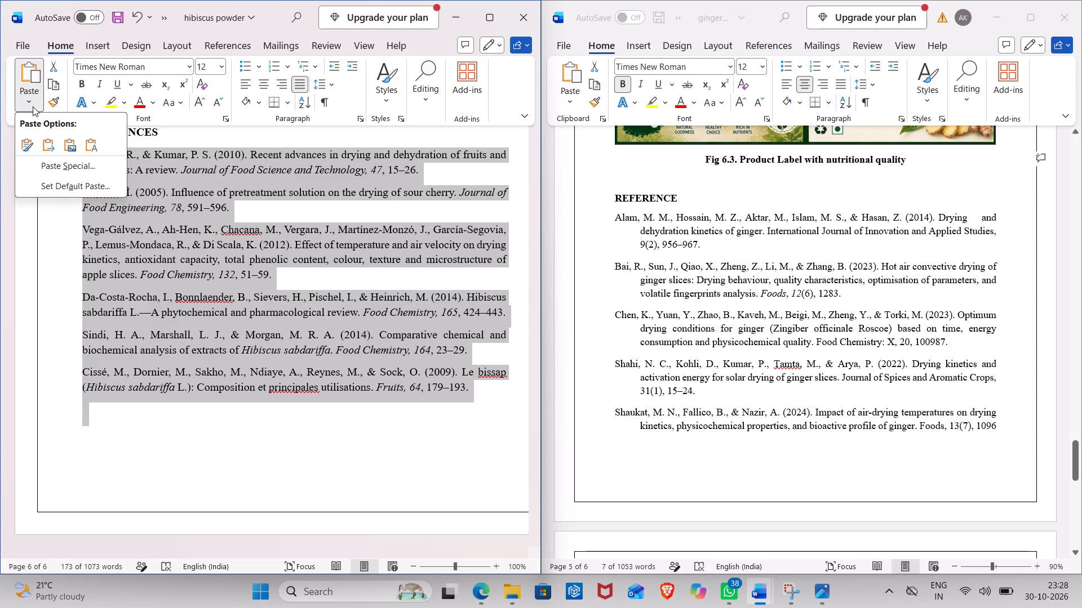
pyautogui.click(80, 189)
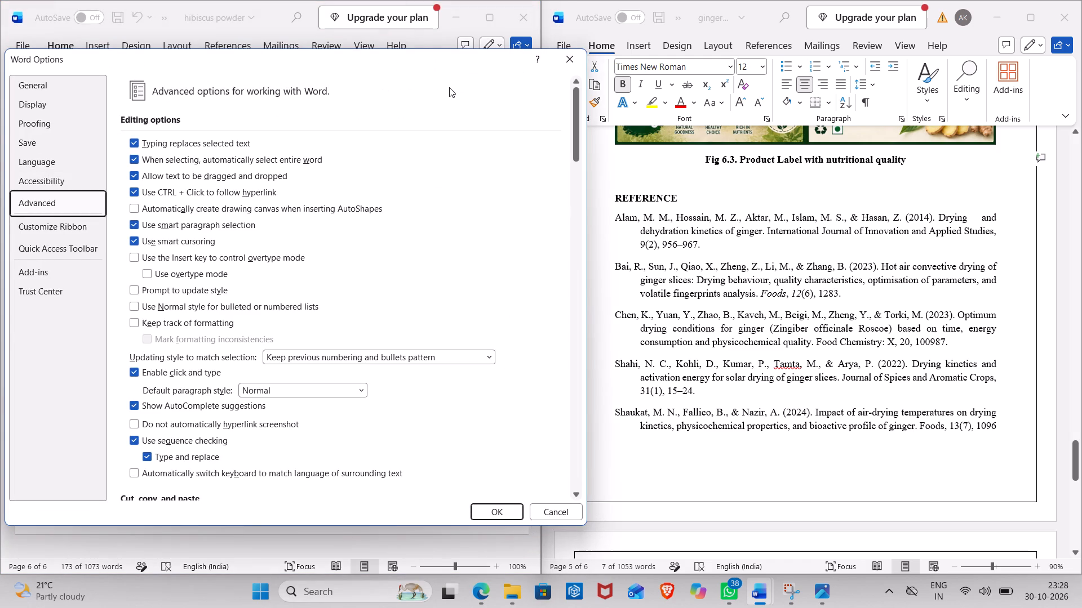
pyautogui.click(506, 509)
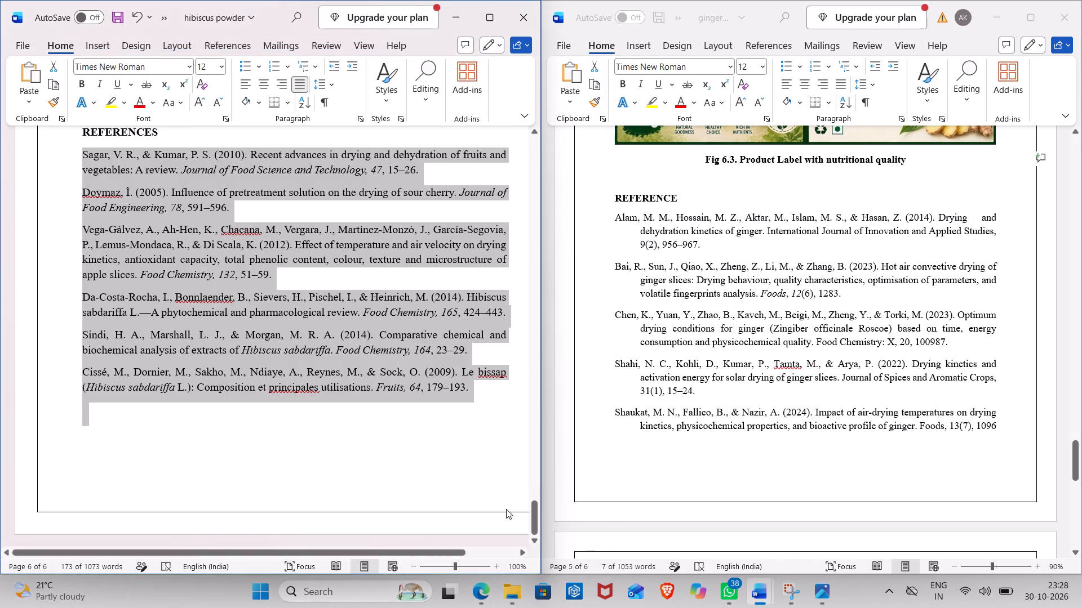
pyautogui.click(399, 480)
# Review the hibiscus report from the references back up to the ACTIVITY-15 title, checking its captions, tables and text.
pyautogui.scroll(2, 399, 480)
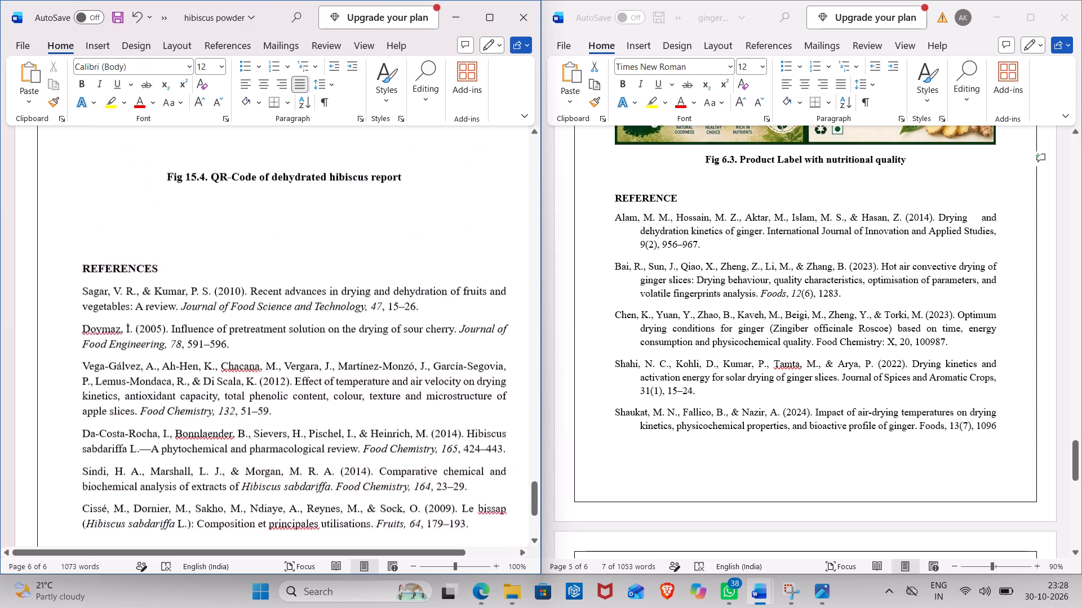
pyautogui.scroll(6, 399, 480)
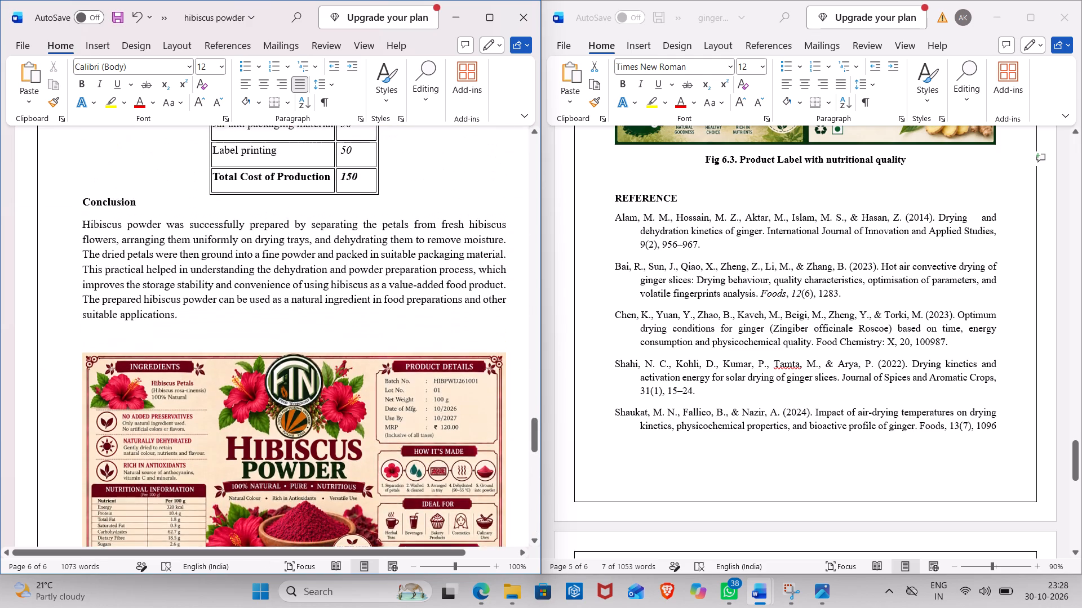
pyautogui.scroll(4, 399, 480)
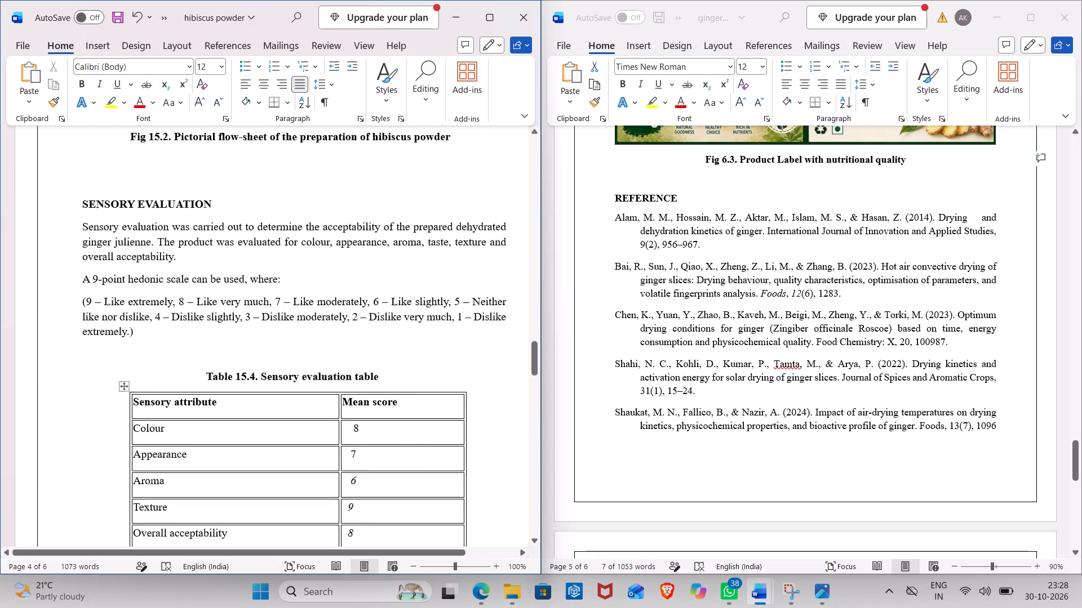
pyautogui.scroll(7, 399, 480)
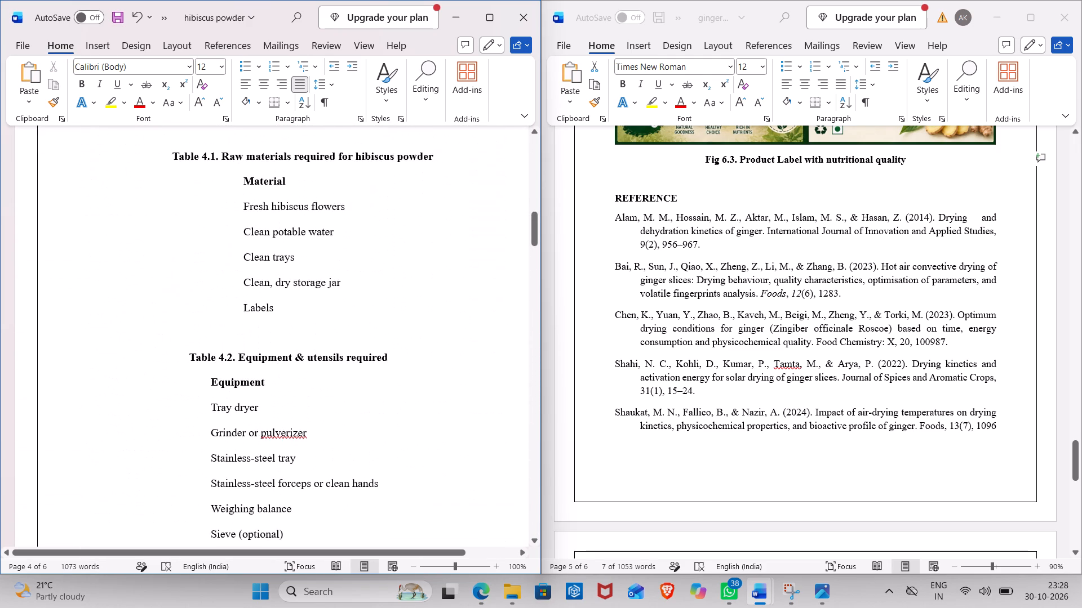
pyautogui.scroll(3, 399, 480)
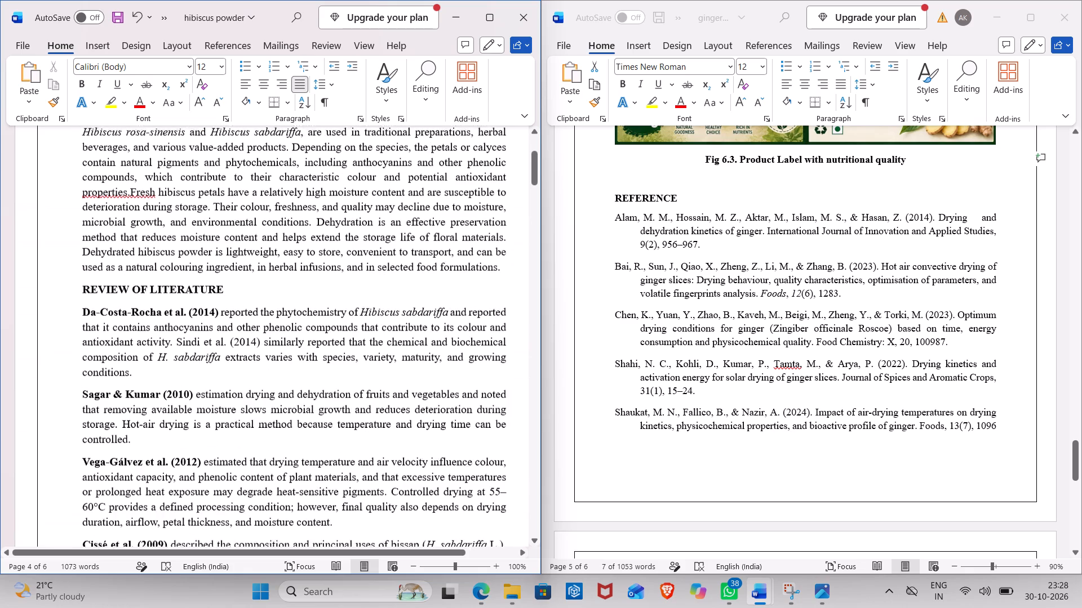
pyautogui.scroll(2, 399, 480)
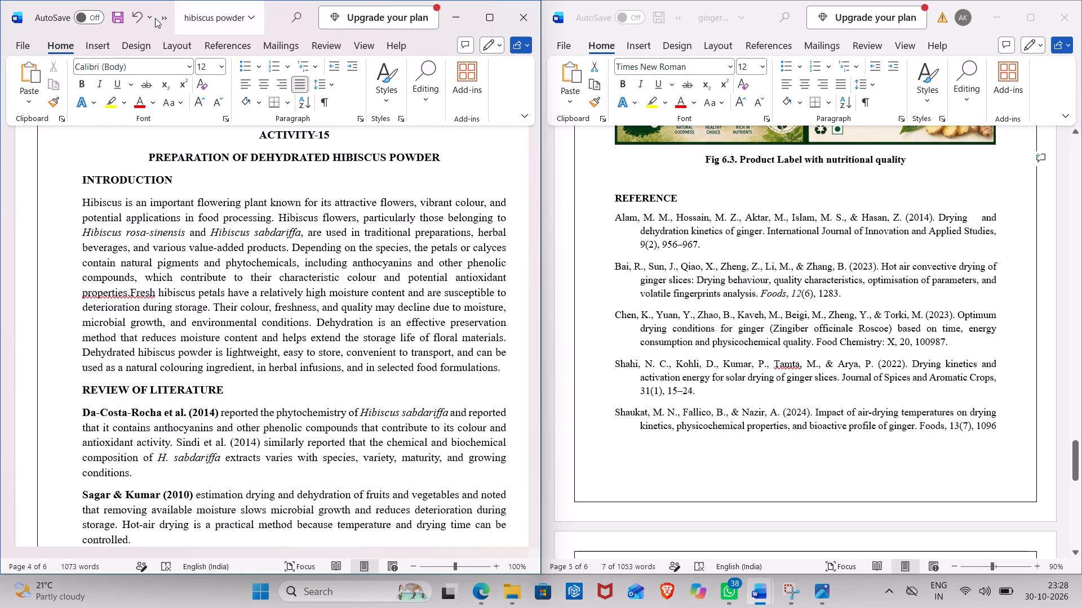
# Open the file management view for the hibiscus powder report.
pyautogui.click(15, 36)
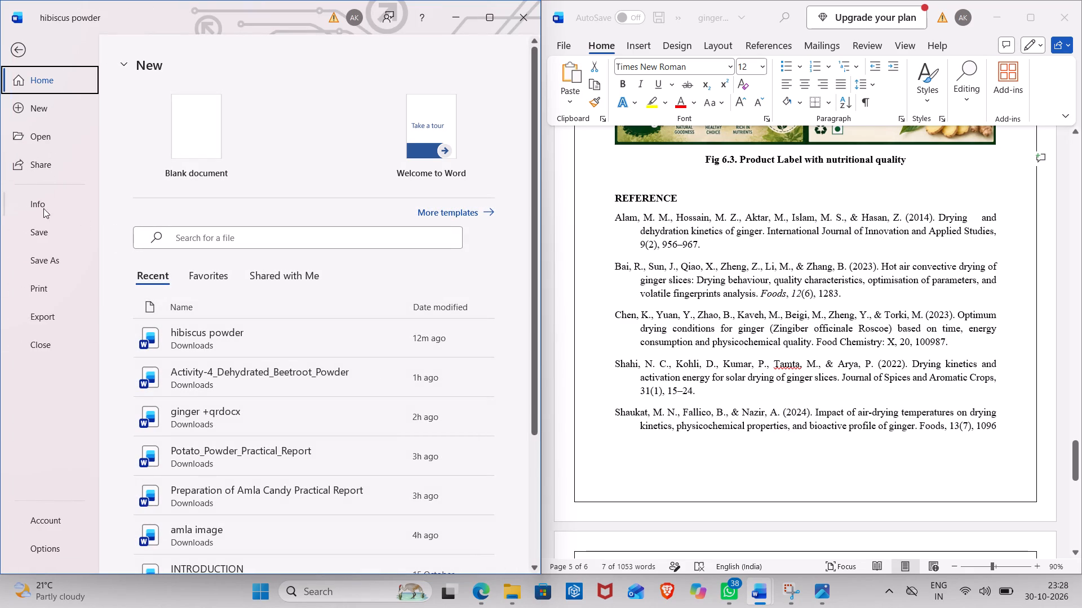
# Save the hibiscus powder report.
pyautogui.click(44, 234)
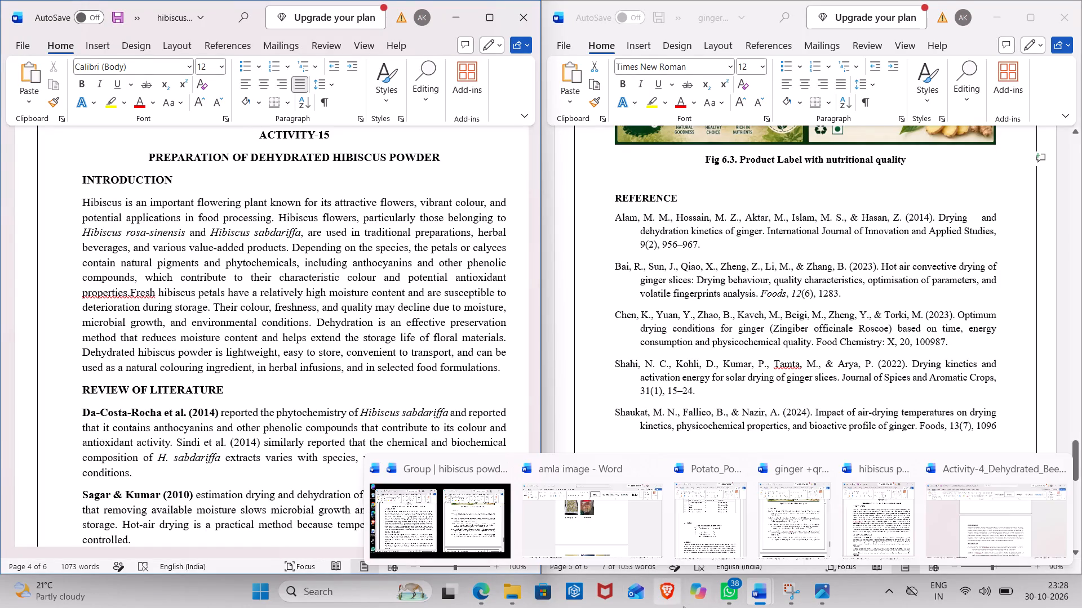
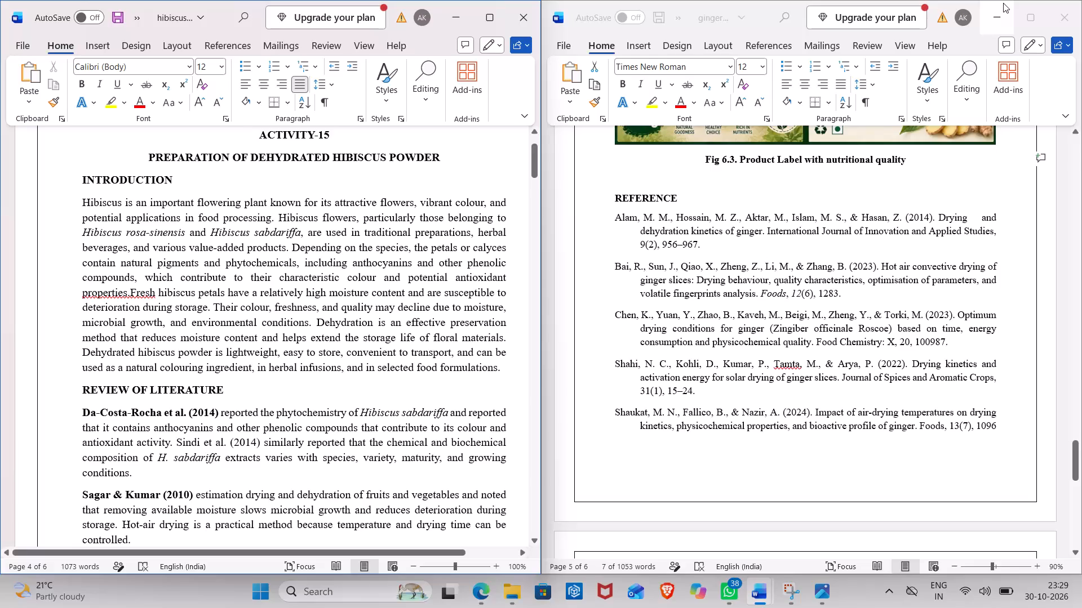
# Minimize all the open Word report windows, including the ginger and hibiscus reports, to reach the empty desktop.
pyautogui.click(1003, 3)
pyautogui.click(1003, 3)
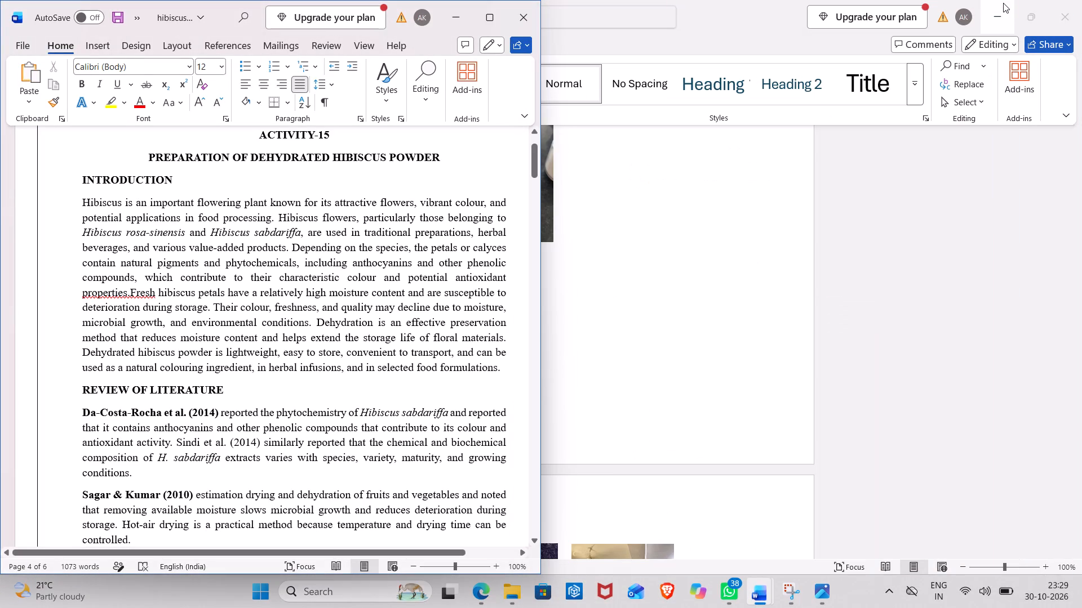
pyautogui.click(1003, 7)
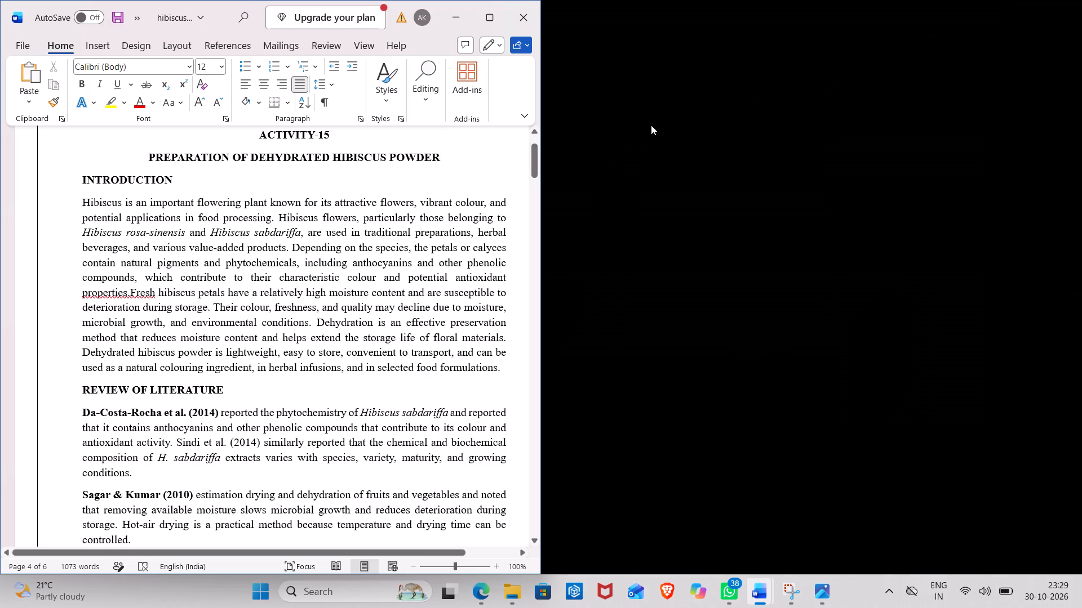
pyautogui.click(454, 18)
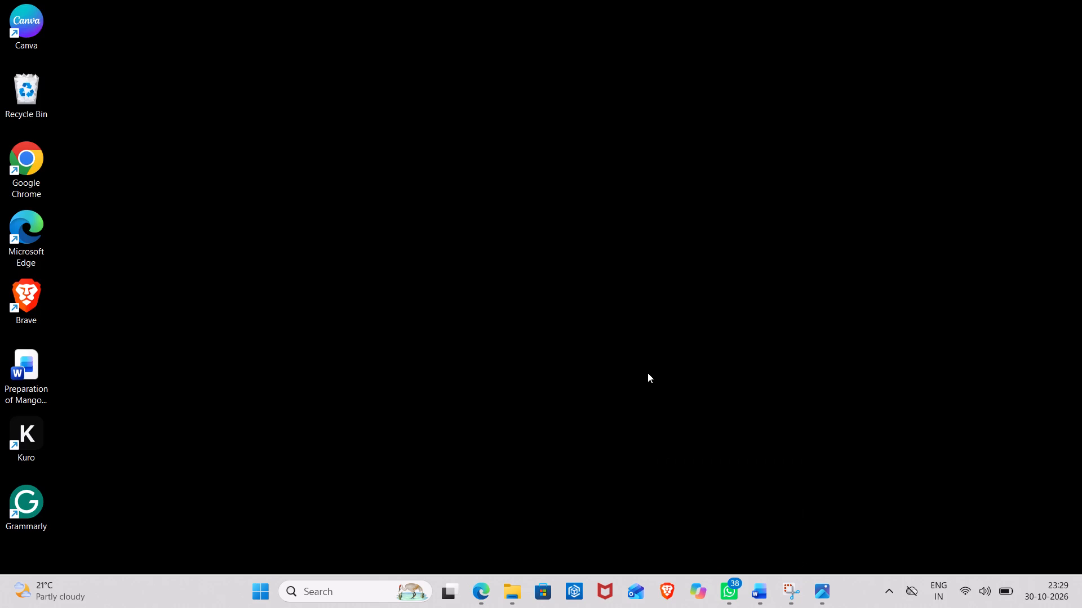